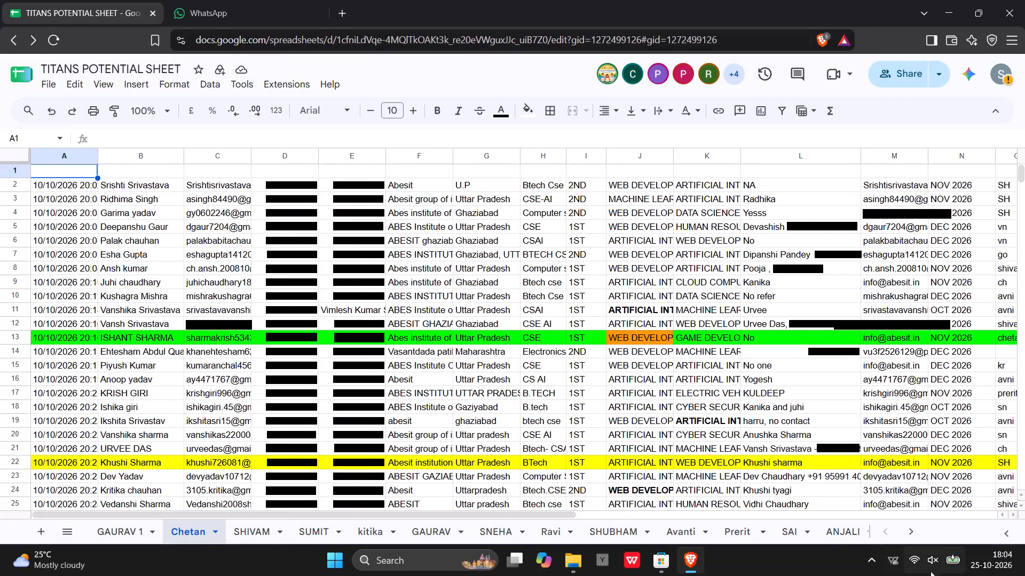
Set the display brightness to 60 in the system quick settings.
left_click(949, 560)
left_click_drag(870, 437, 911, 437)
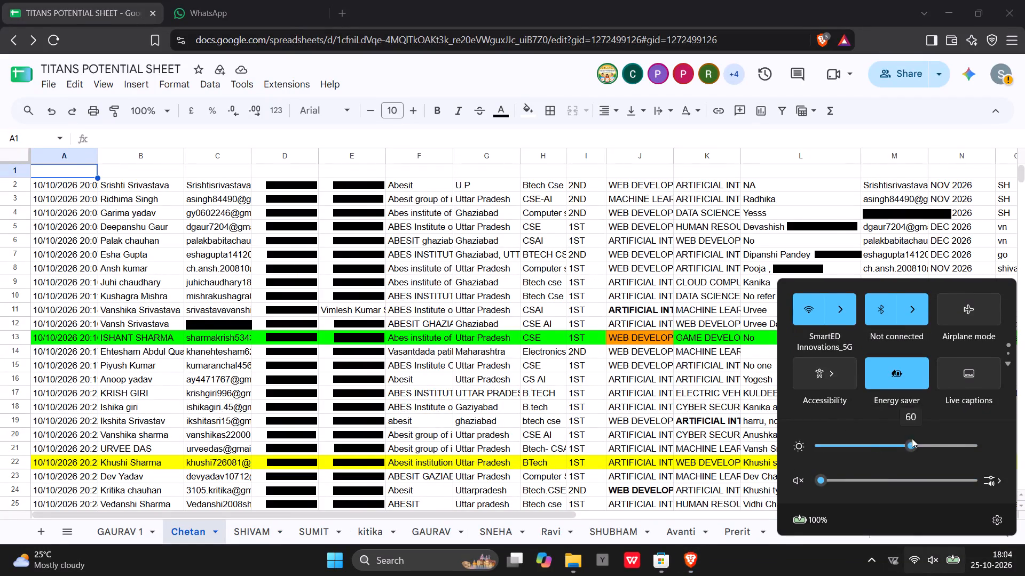
left_click(940, 569)
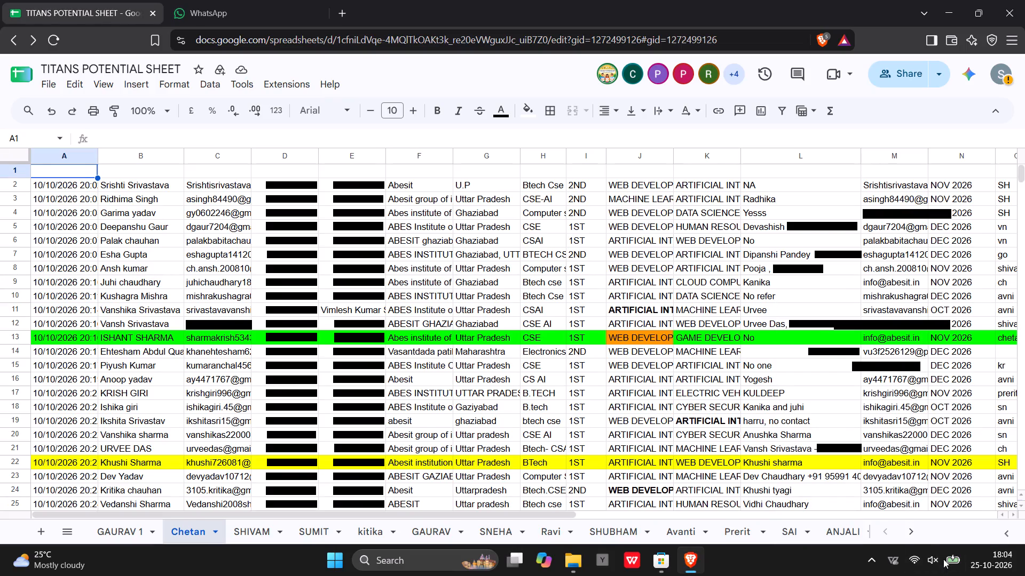
Look through the student entries in the Chetan sheet and the SUMIT sheet, including the SUMIT follow-up remarks.
scroll(439, 341, "down", 5)
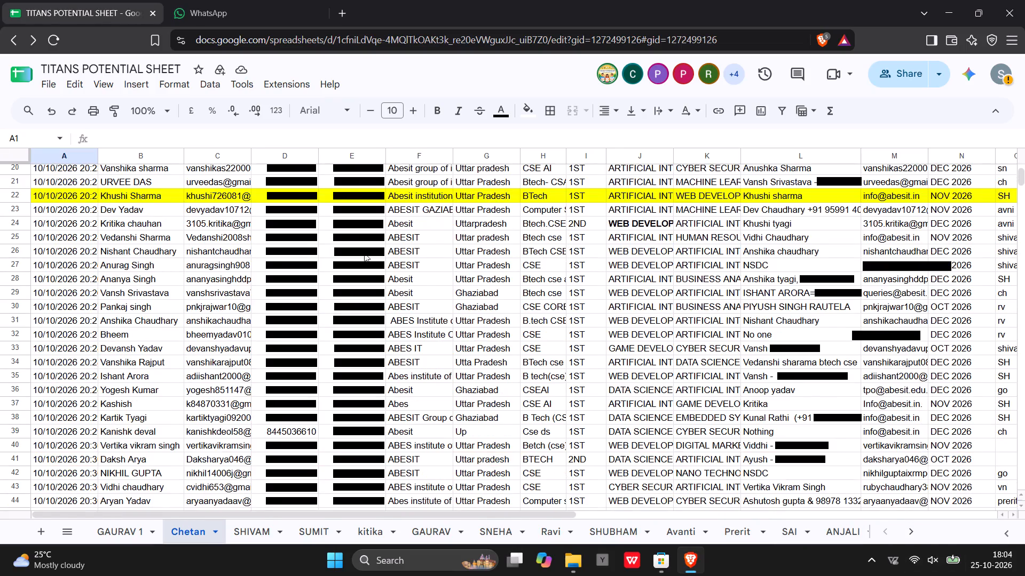
scroll(295, 187, "down", 6)
scroll(352, 325, "down", 7)
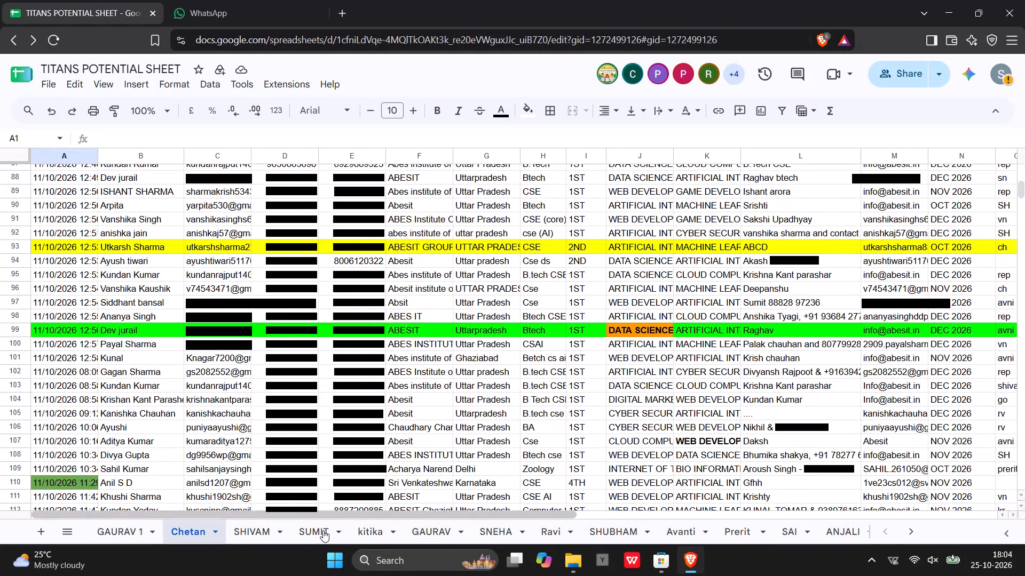
left_click(323, 530)
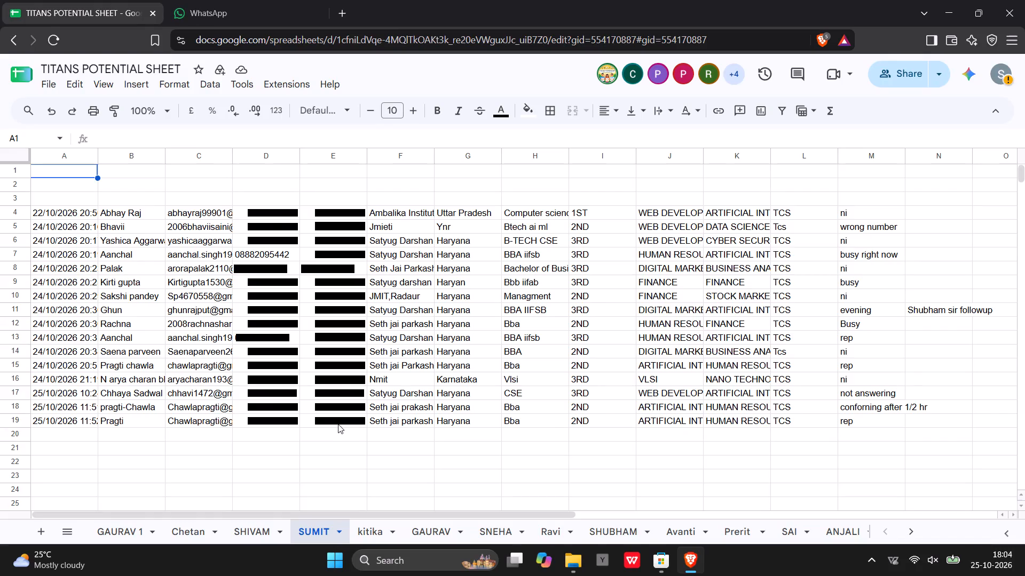
scroll(325, 422, "down", 2)
scroll(325, 422, "up", 5)
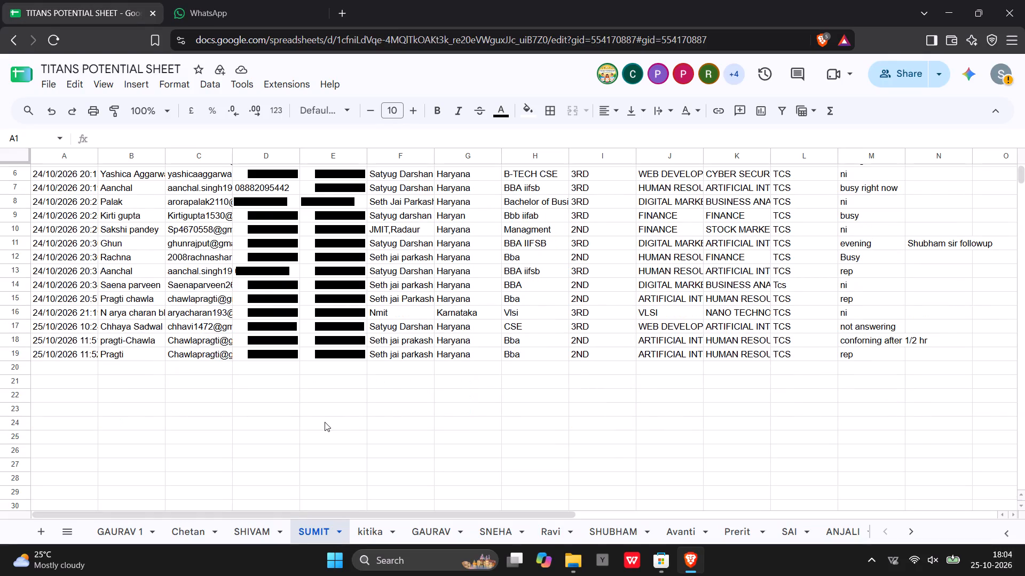
scroll(335, 415, "up", 6)
left_click(336, 189)
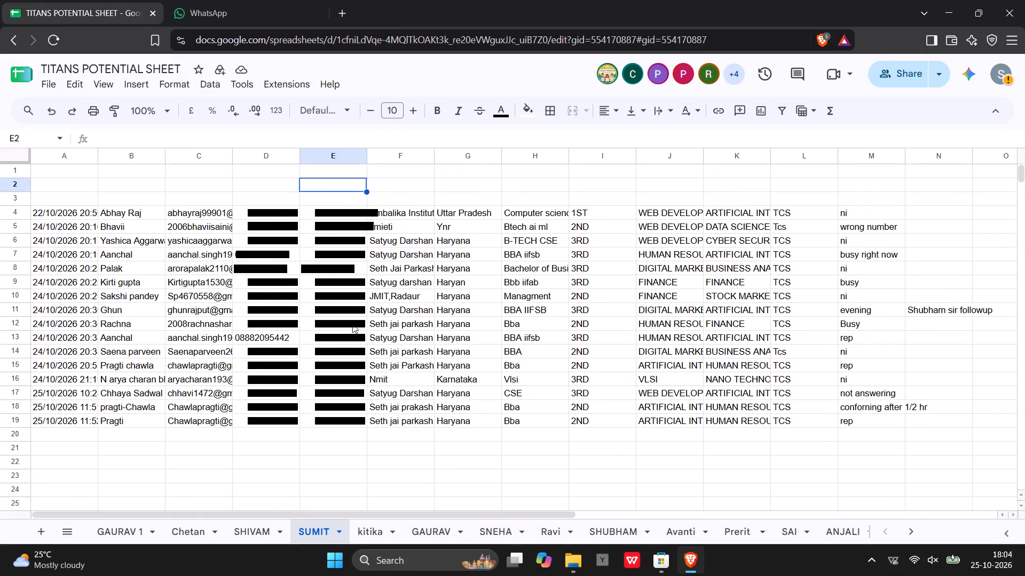
Open the SHIVAM sheet and look through its student lead records, including their colleges, course interests and remarks.
left_click(247, 526)
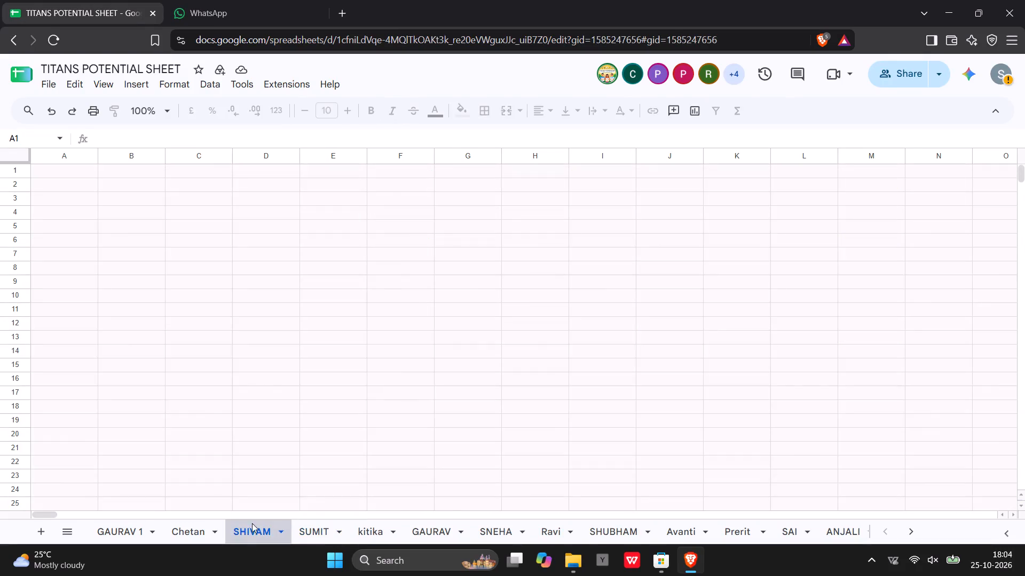
scroll(611, 406, "up", 5)
scroll(551, 422, "up", 6)
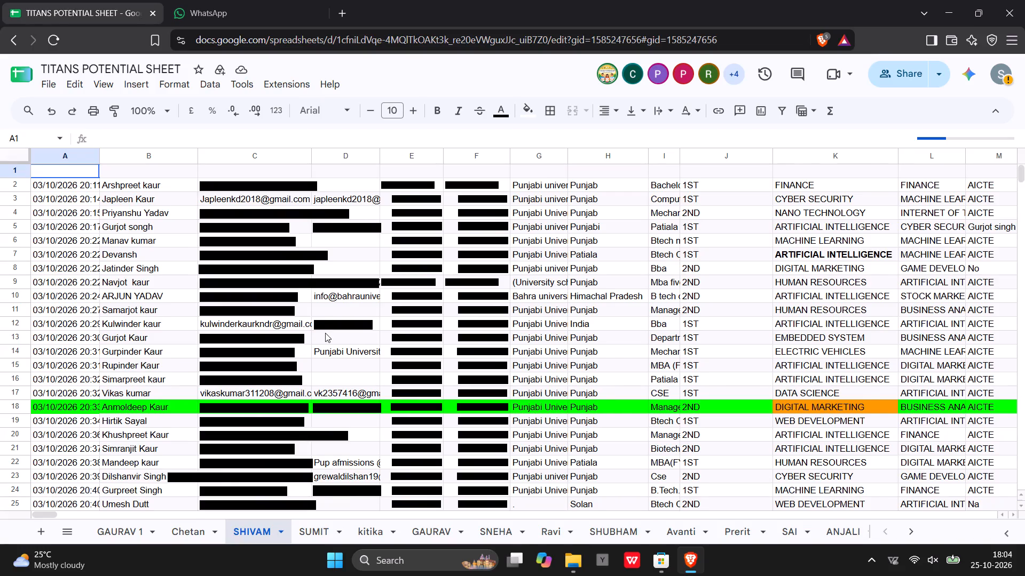
scroll(321, 350, "down", 3)
scroll(320, 353, "up", 5)
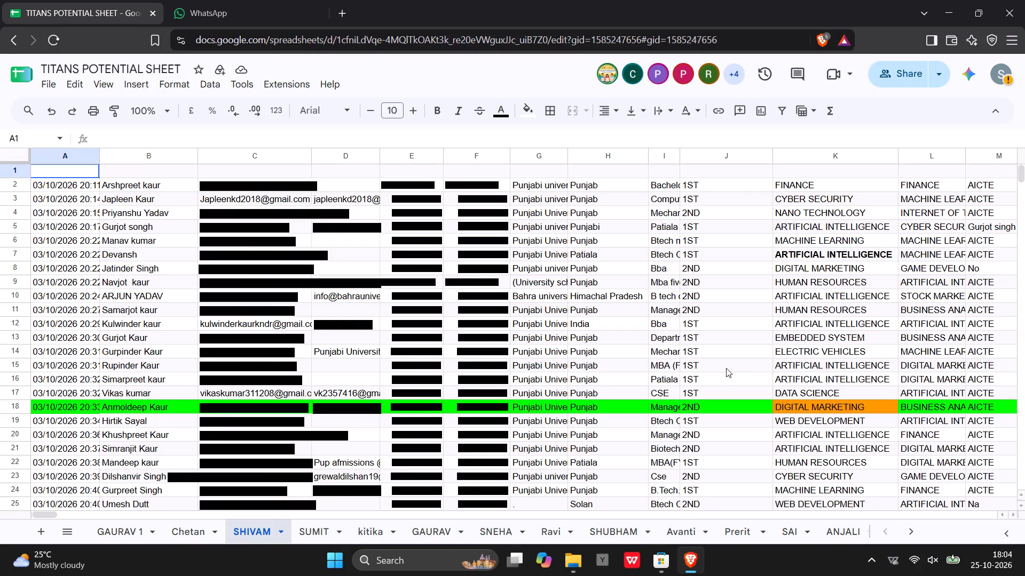
scroll(717, 377, "down", 12)
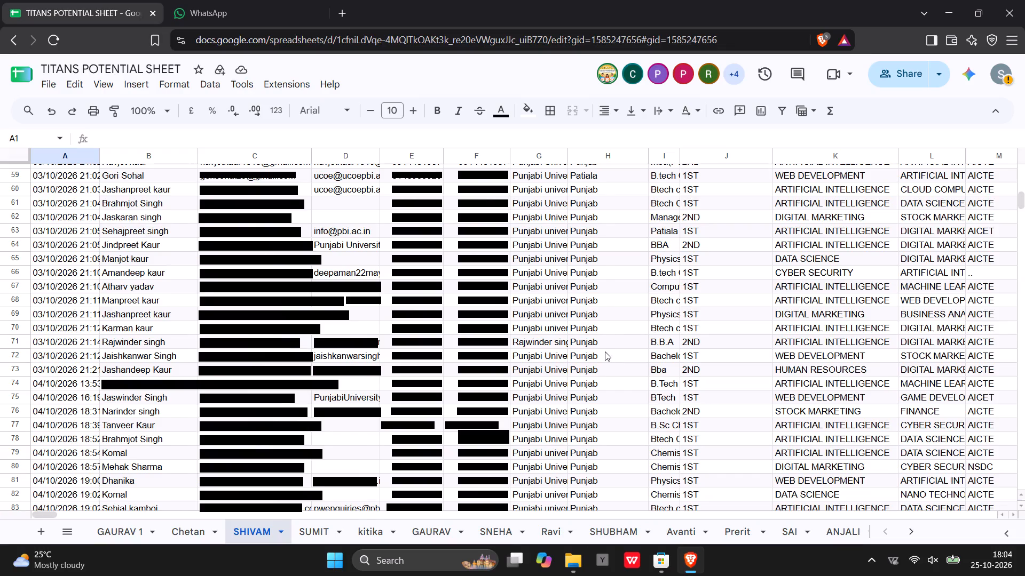
scroll(605, 351, "down", 1)
scroll(605, 351, "up", 1)
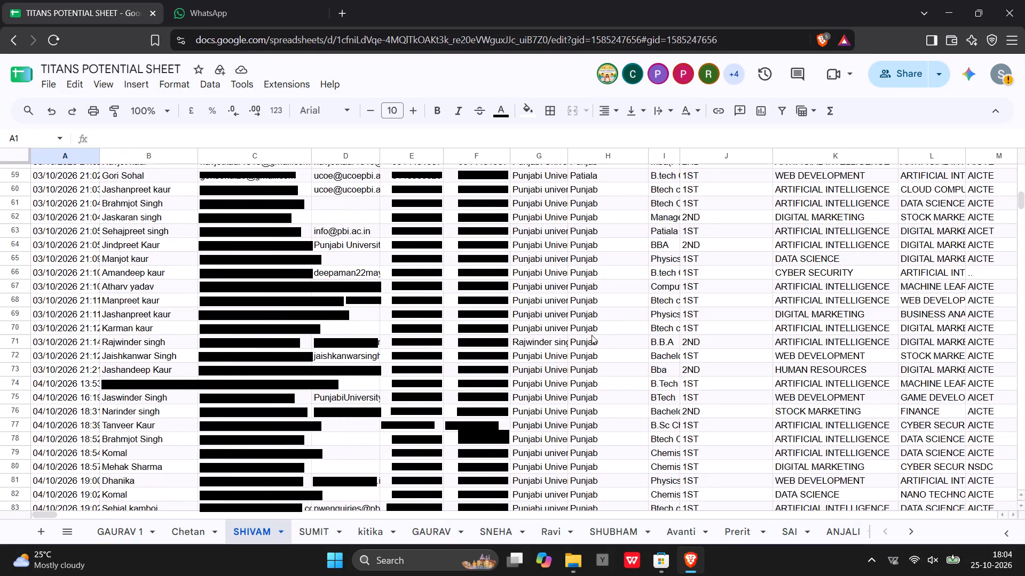
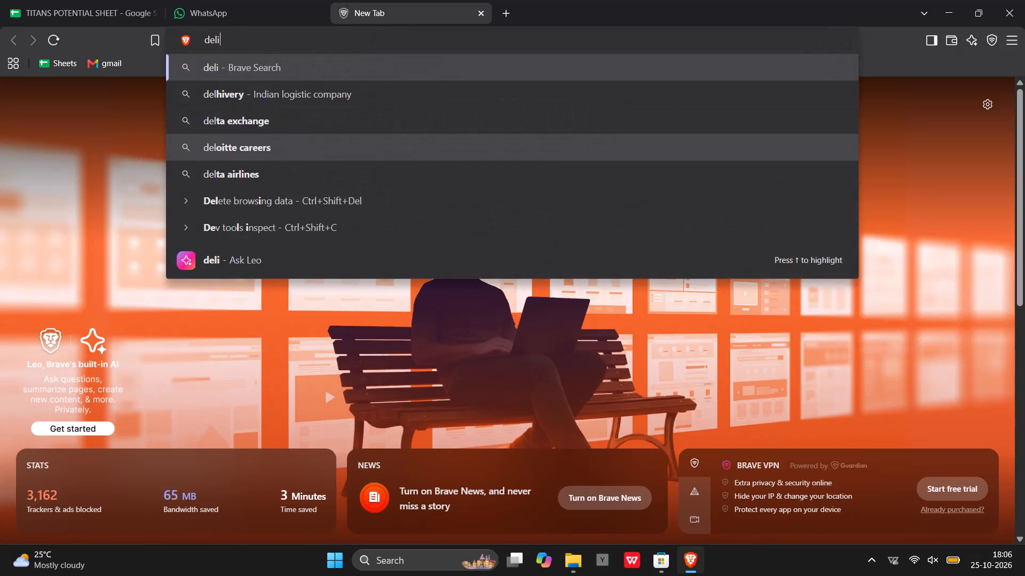
Open delim.co in the new tab and paste the copied comma-separated contact list into the Delimited Data box.
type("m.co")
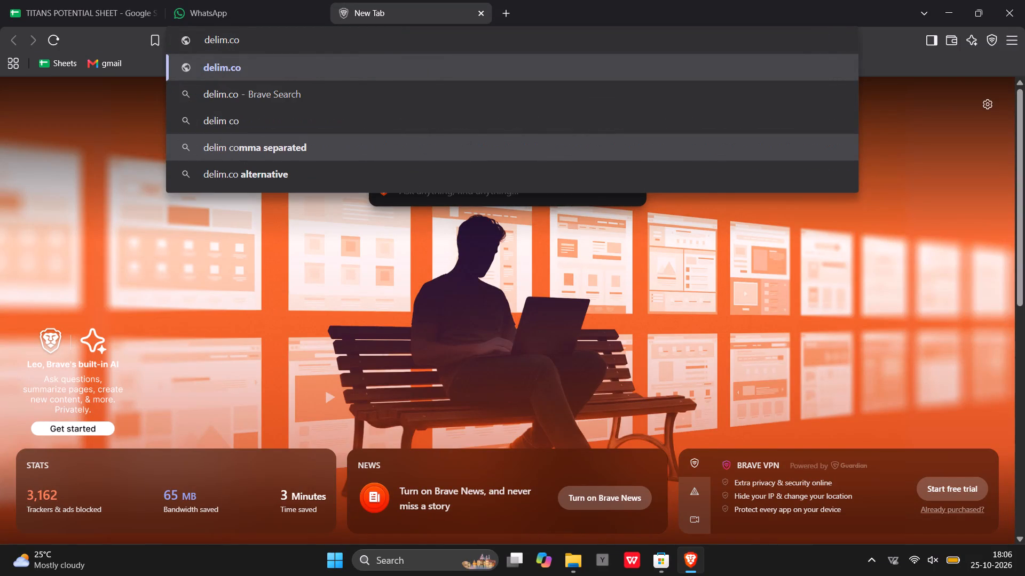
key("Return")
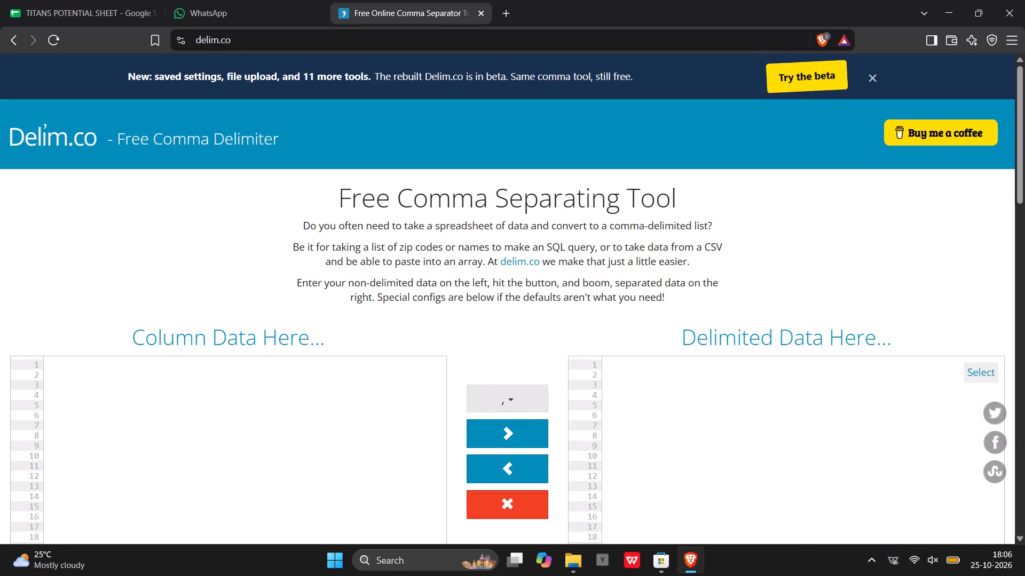
left_click(660, 375)
key("ctrl+v")
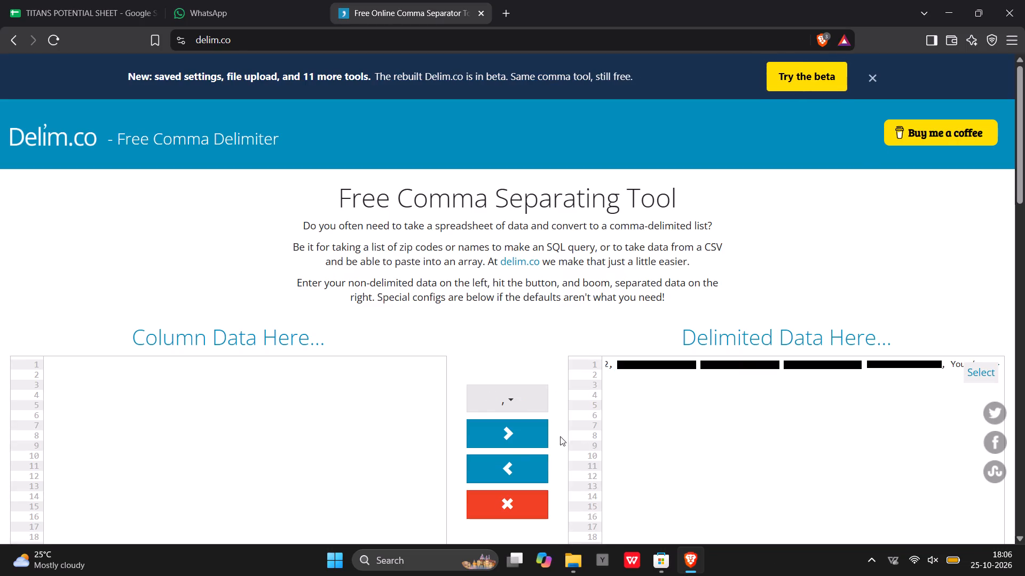
Convert the comma-delimited member list into column data.
left_click(517, 455)
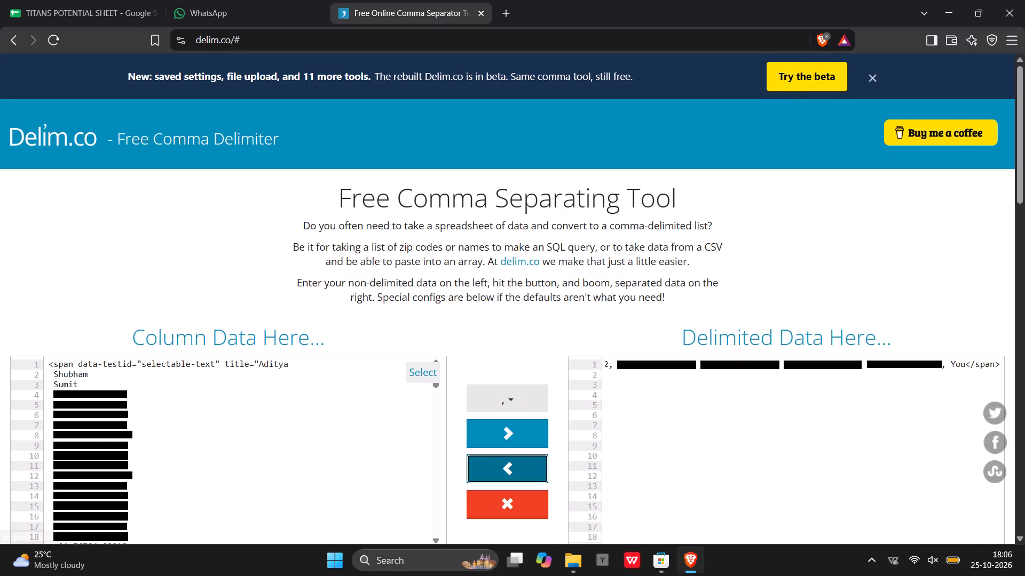
Copy the block of phone numbers on lines 4 to 80 of the column data.
left_click_drag(54, 394, 117, 504)
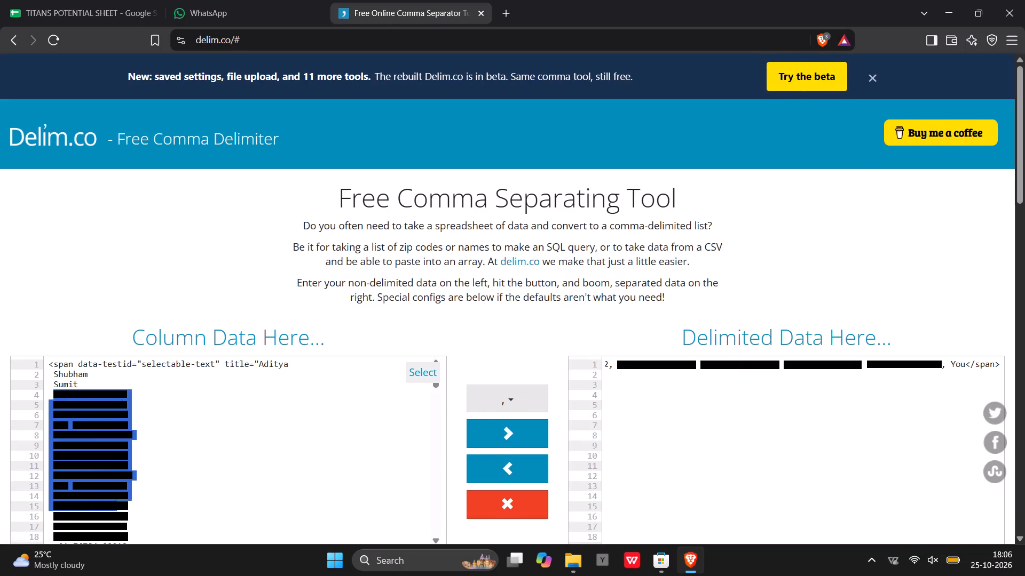
left_click_drag(117, 504, 139, 423)
key("ctrl+c")
key("ctrl+c")
key("ctrl+c")
key("ctrl+c")
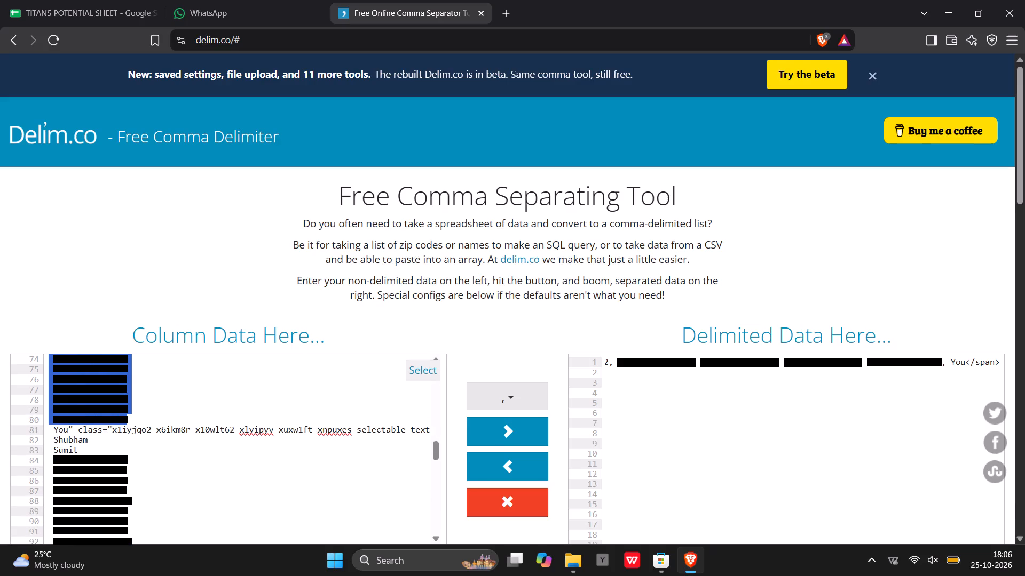
key("ctrl+c")
key("ctrl+c")
key("ctrl+c")
key("ctrl+c")
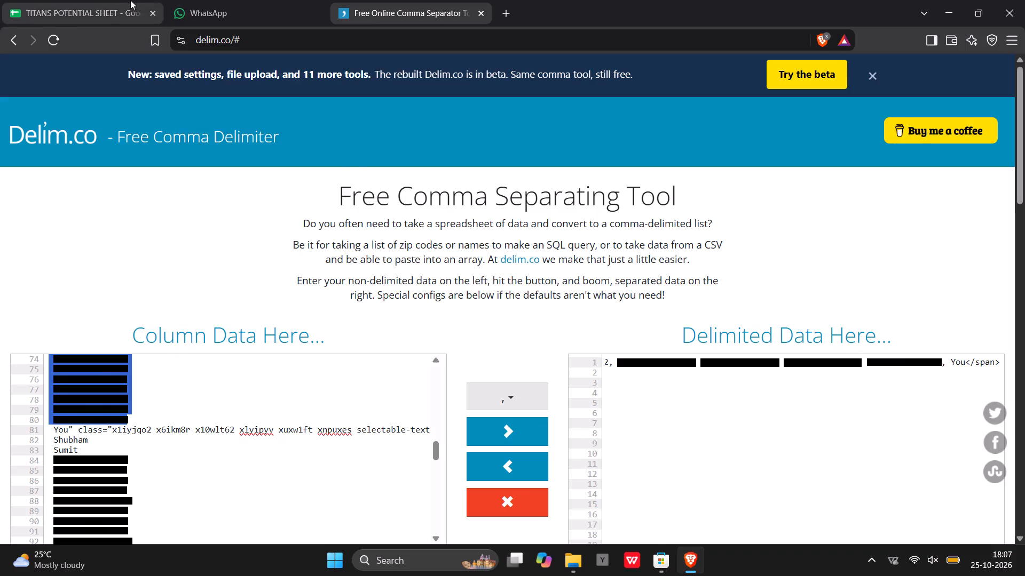
Switch to the TITANS POTENTIAL SHEET spreadsheet and paste the copied phone numbers into the SUMIT sheet starting at cell A21.
left_click(110, 10)
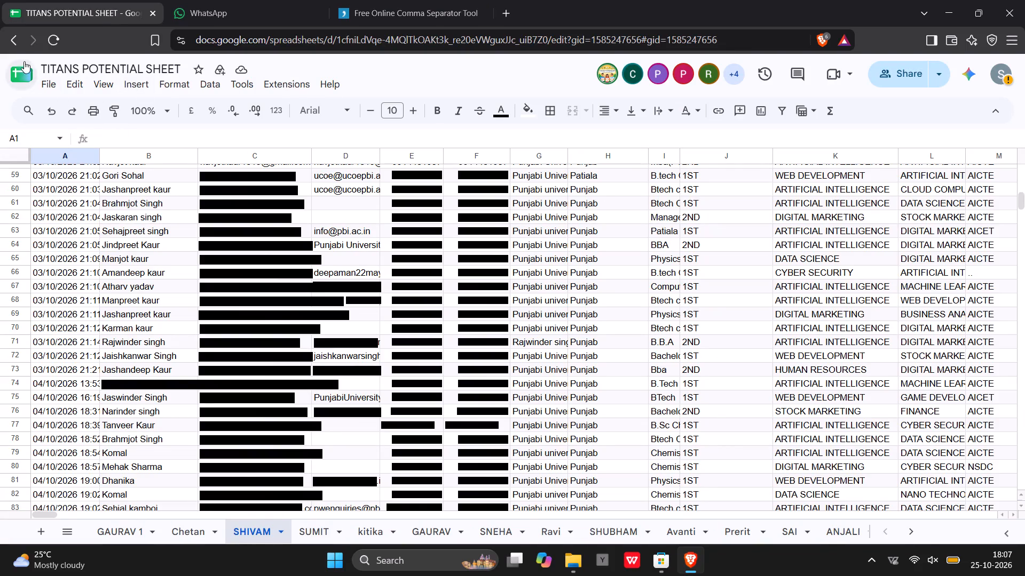
left_click(10, 30)
left_click(11, 39)
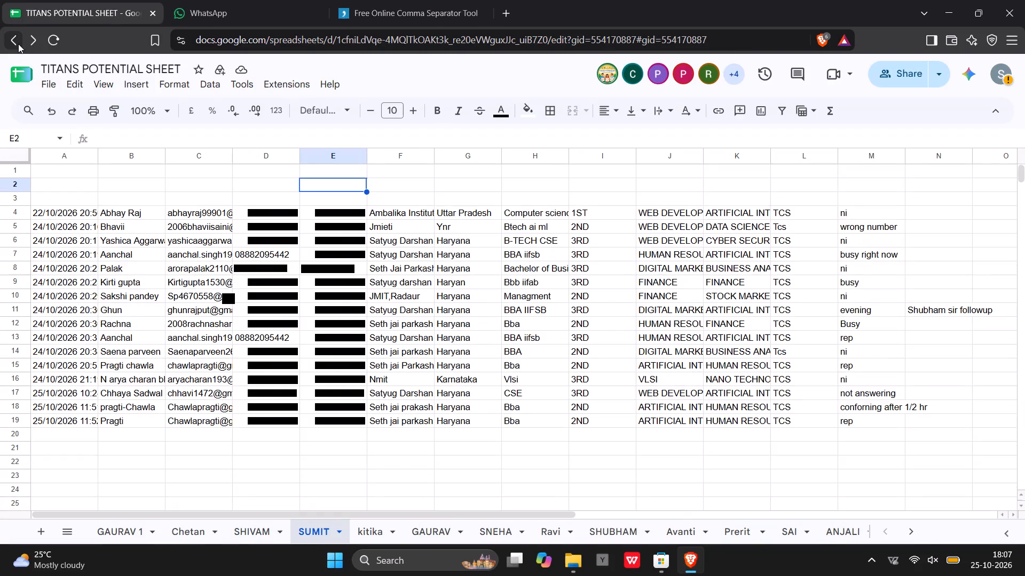
left_click(18, 44)
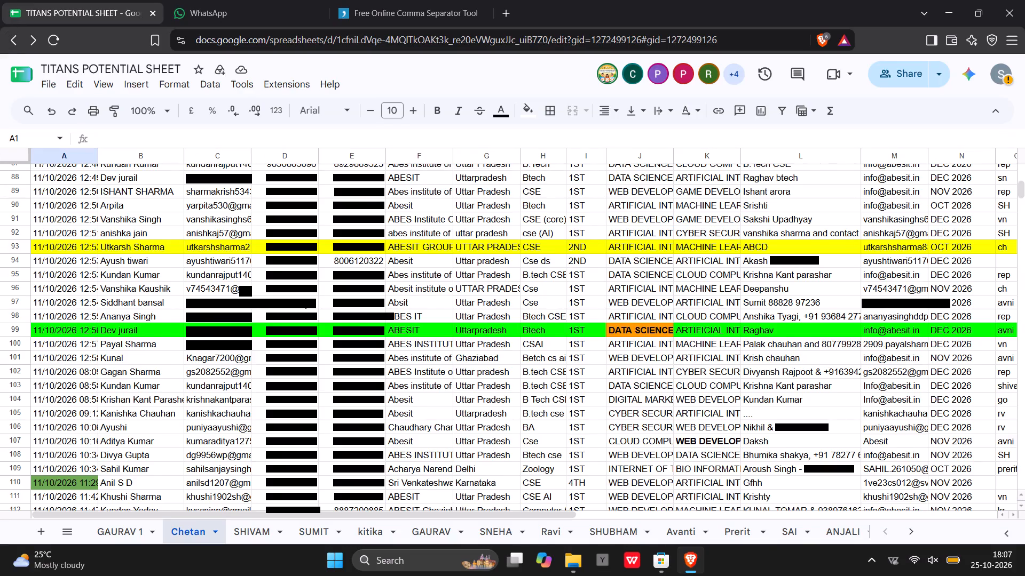
scroll(302, 299, "down", 8)
left_click(304, 531)
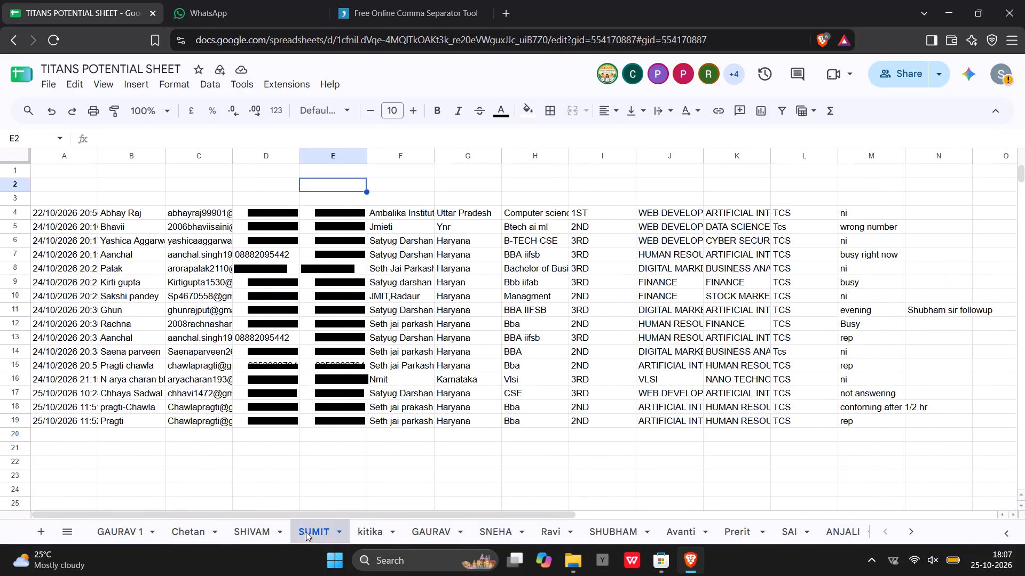
scroll(273, 459, "down", 3)
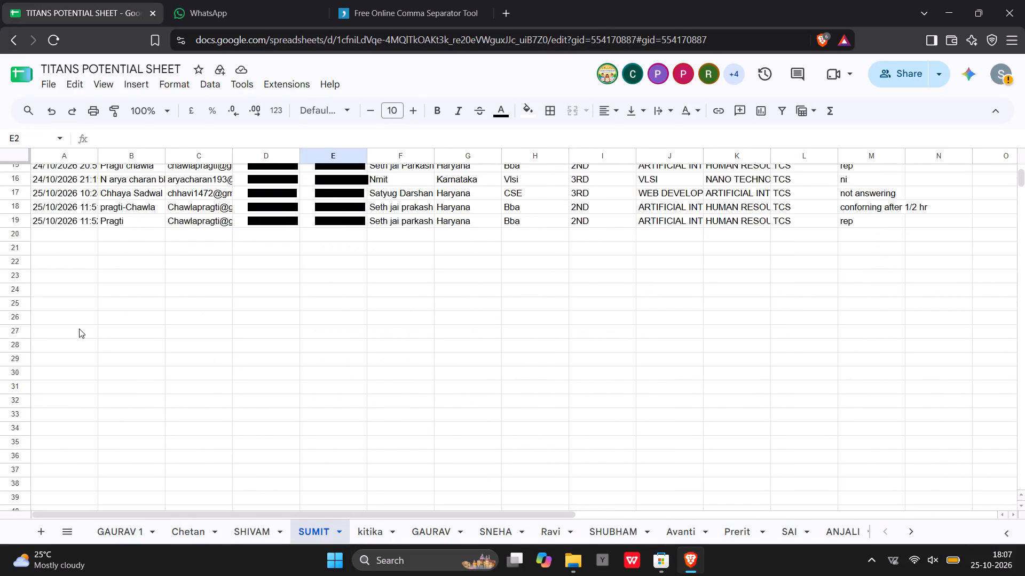
left_click(84, 252)
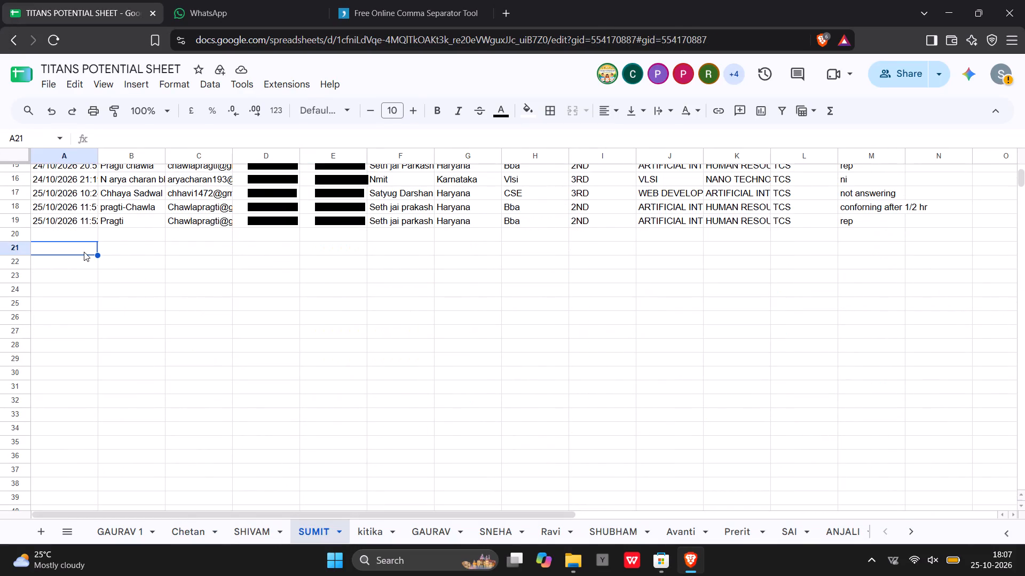
key("ctrl+v")
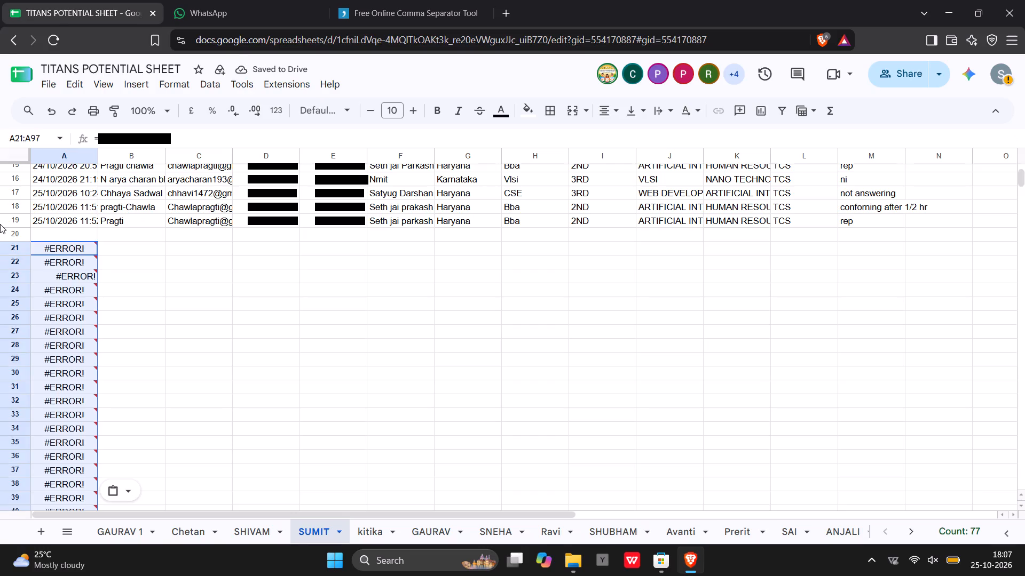
Remove every "=+91" prefix from the pasted numbers in A21:A97 with Find and replace, searching within formulae and leaving the replacement empty.
key("ctrl+h")
key("equal")
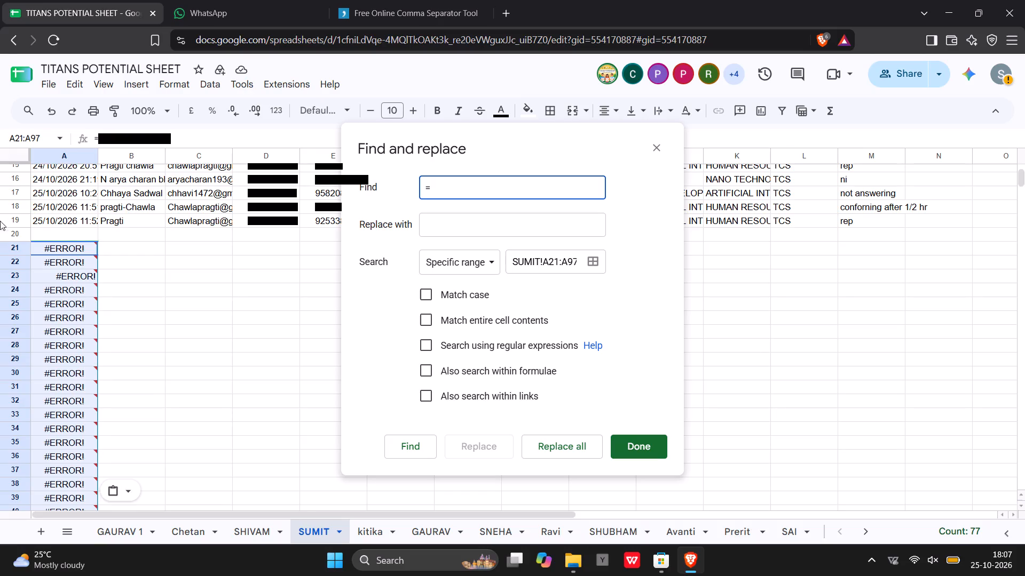
key("shift+plus")
type("91")
left_click(433, 372)
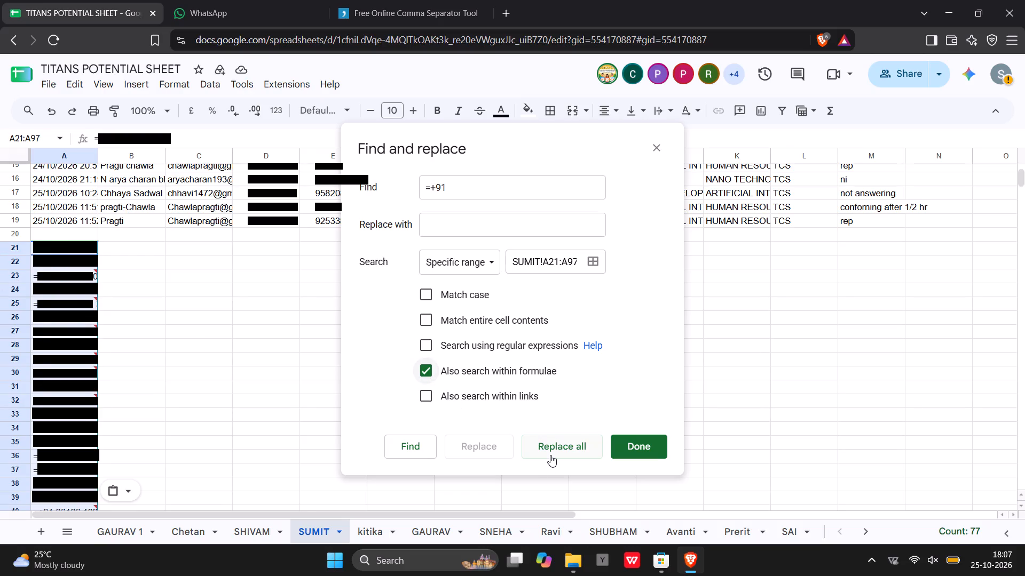
left_click(550, 455)
left_click(645, 454)
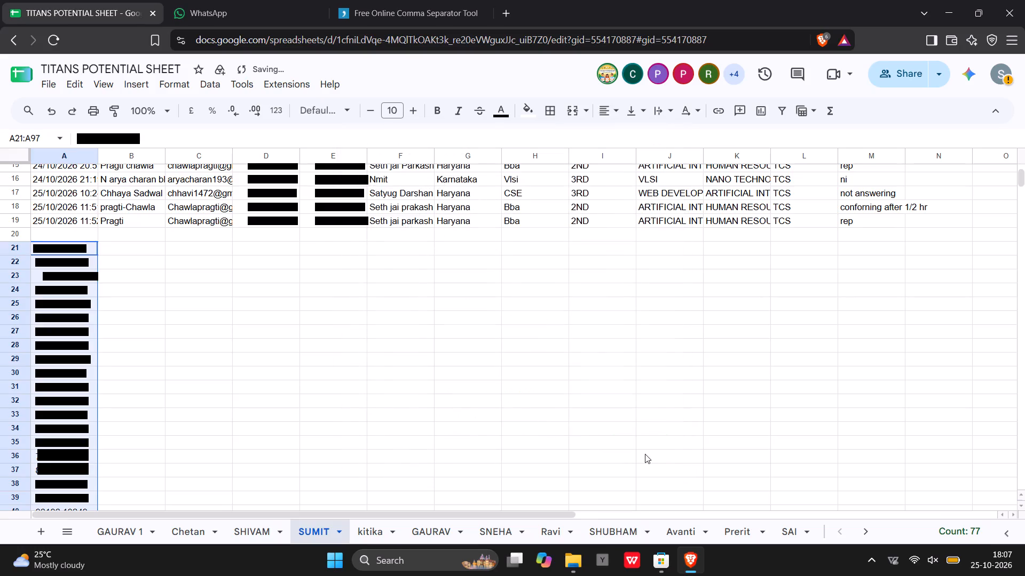
Remove all spaces from the phone numbers in A21:A97 with Find and replace, leaving the replacement empty.
key("ctrl+h")
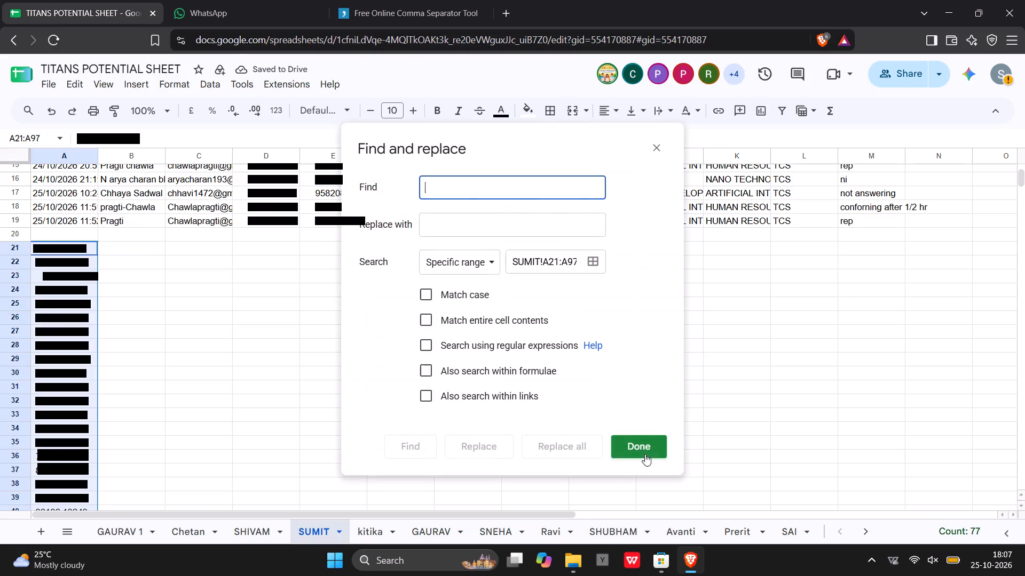
key("space")
left_click(586, 440)
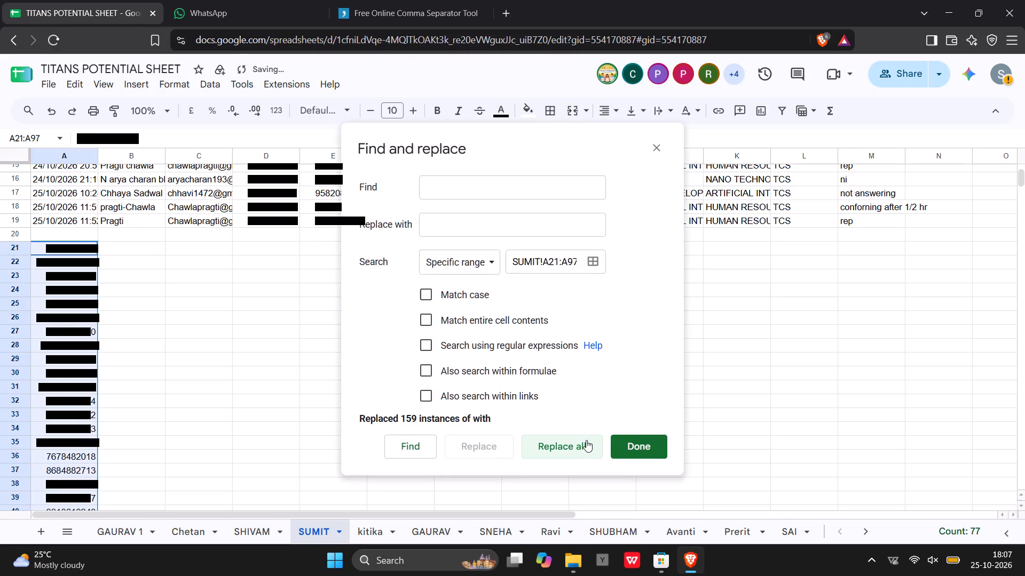
left_click(631, 454)
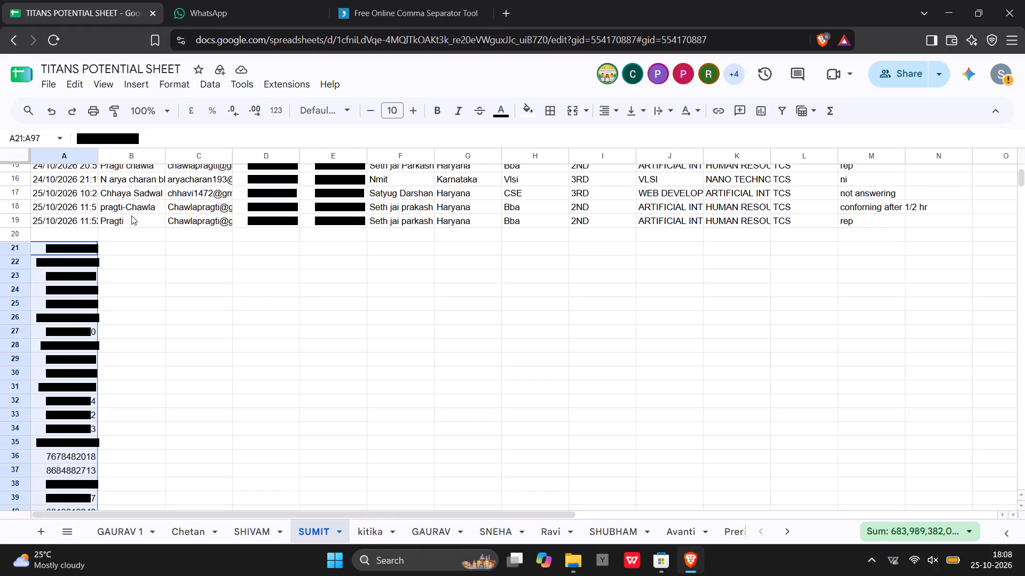
Check the summary calculations for the numbers in A21:A97 and inspect the end of the pasted list.
left_click(906, 534)
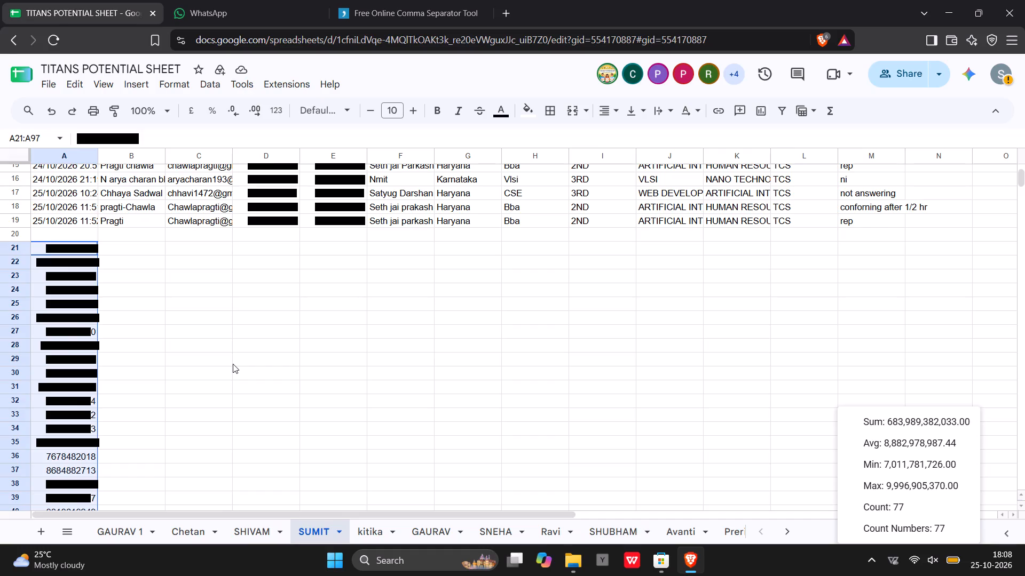
left_click(272, 366)
scroll(161, 434, "down", 17)
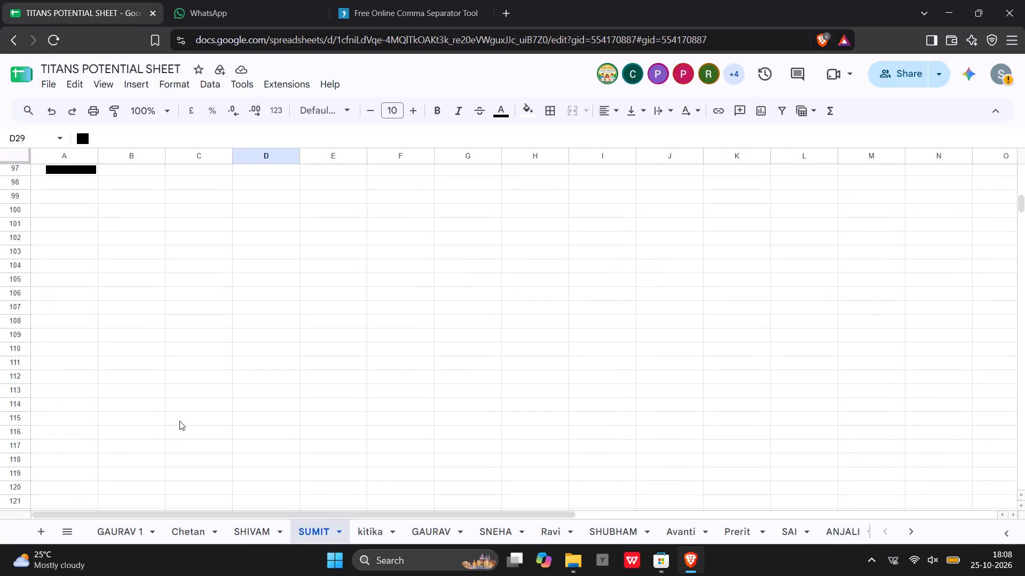
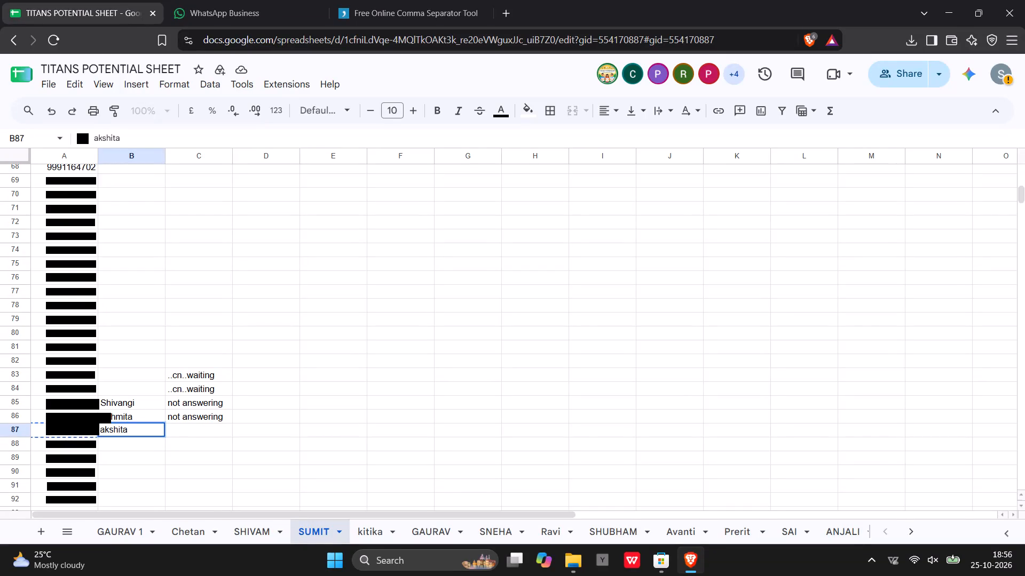
Add the start of the contact's surname after the first name in cell B87 of the SUMIT sheet.
key("space")
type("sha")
Finish the contact's surname after the first name in cell B87 of the SUMIT sheet.
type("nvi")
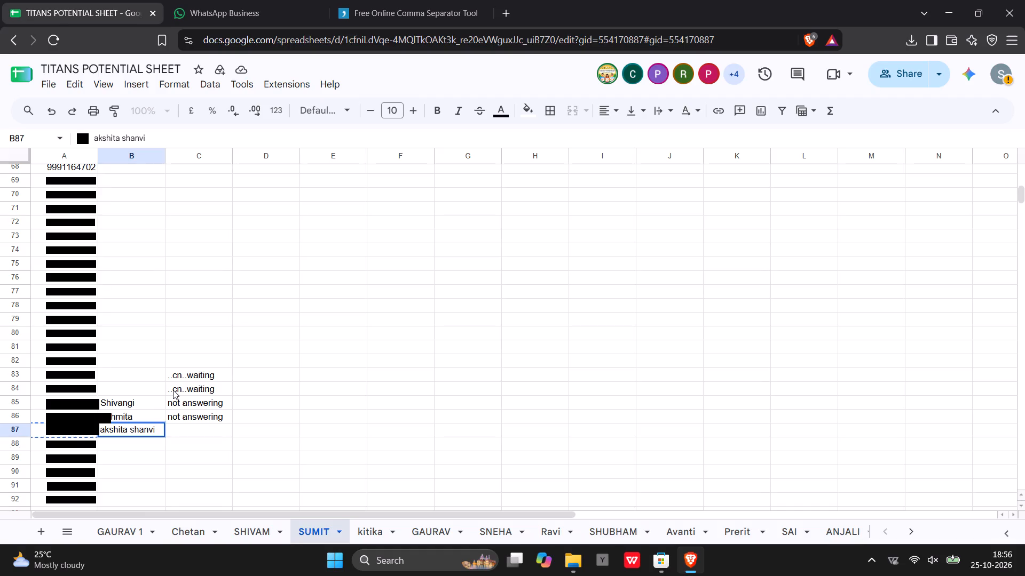
Enter the call status "not interested" in cell C87 beside the contact's name.
left_click(180, 429)
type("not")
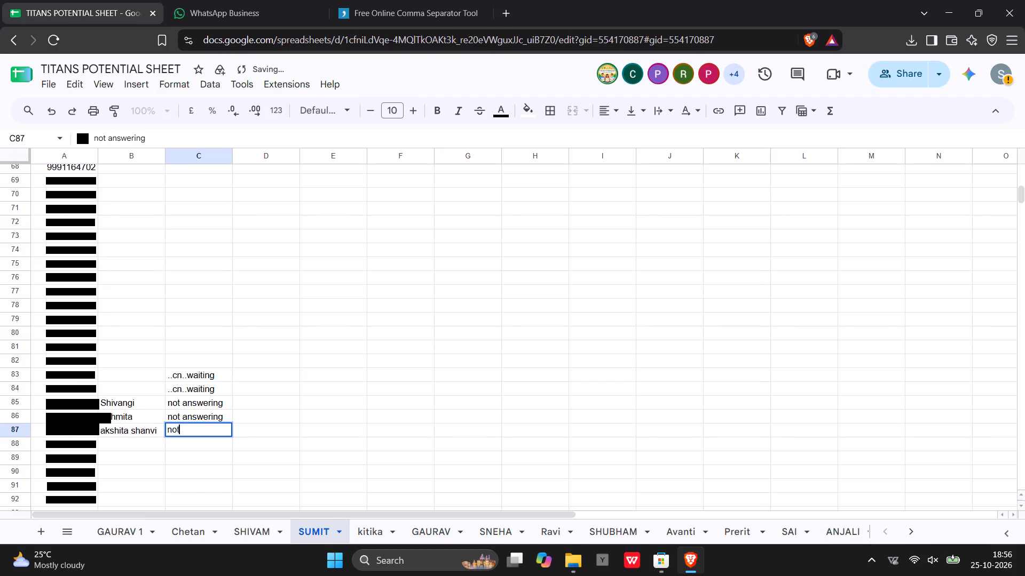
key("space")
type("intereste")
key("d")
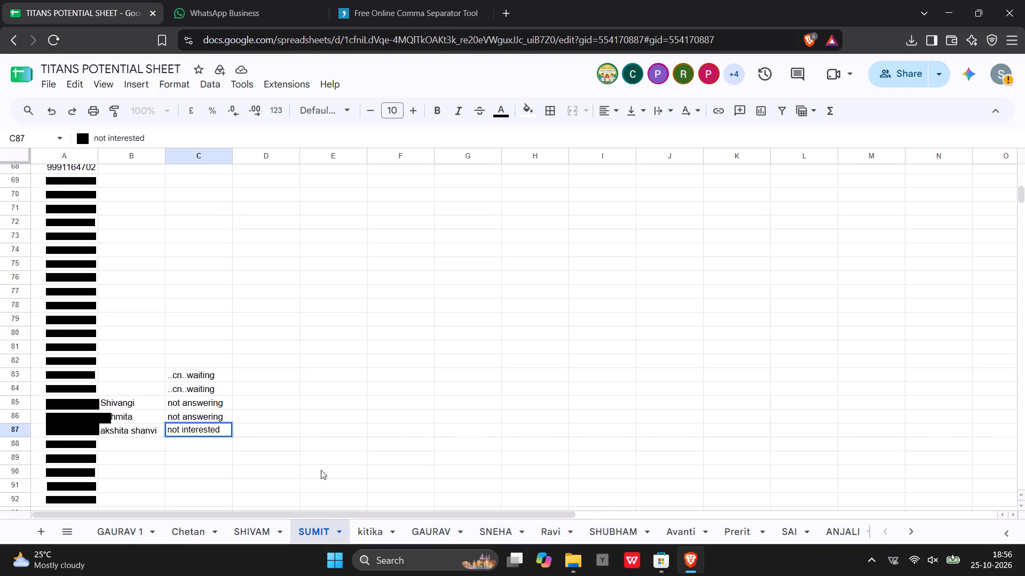
Open the cell actions for the phone number in A88.
right_click(85, 442)
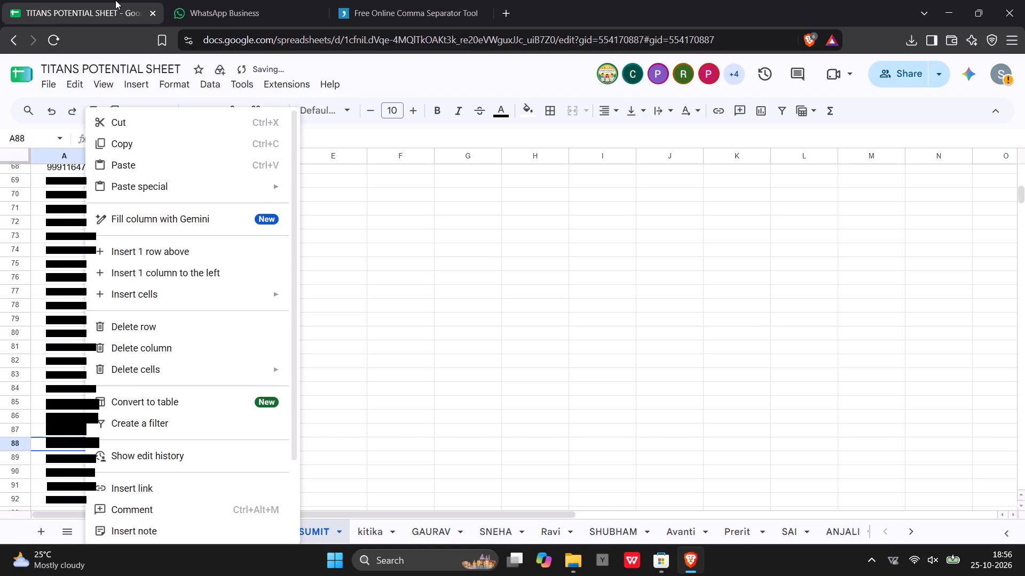
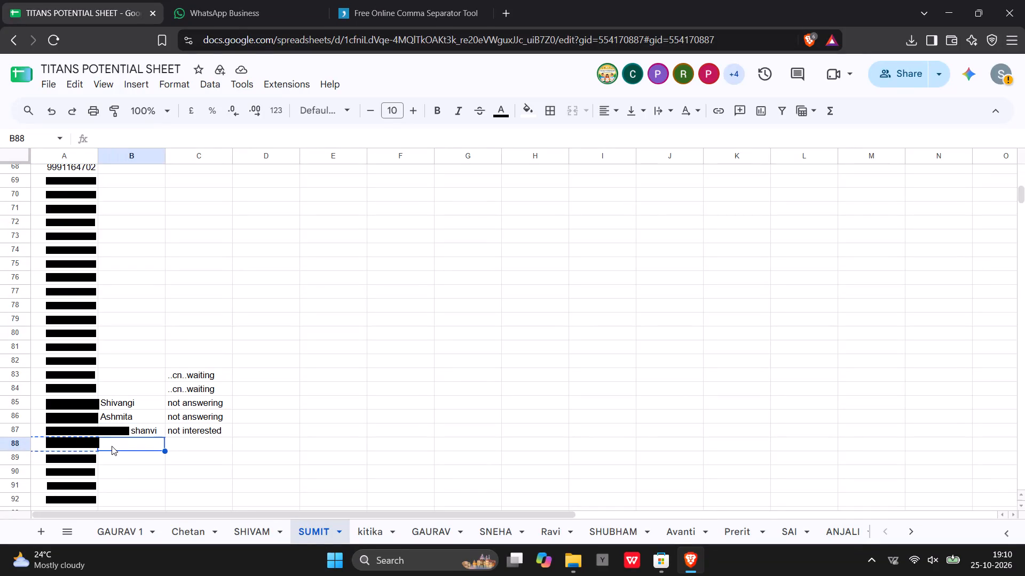
Enter the contact's first name, rudra, in cell B88 beside the phone number and move on to its status cell.
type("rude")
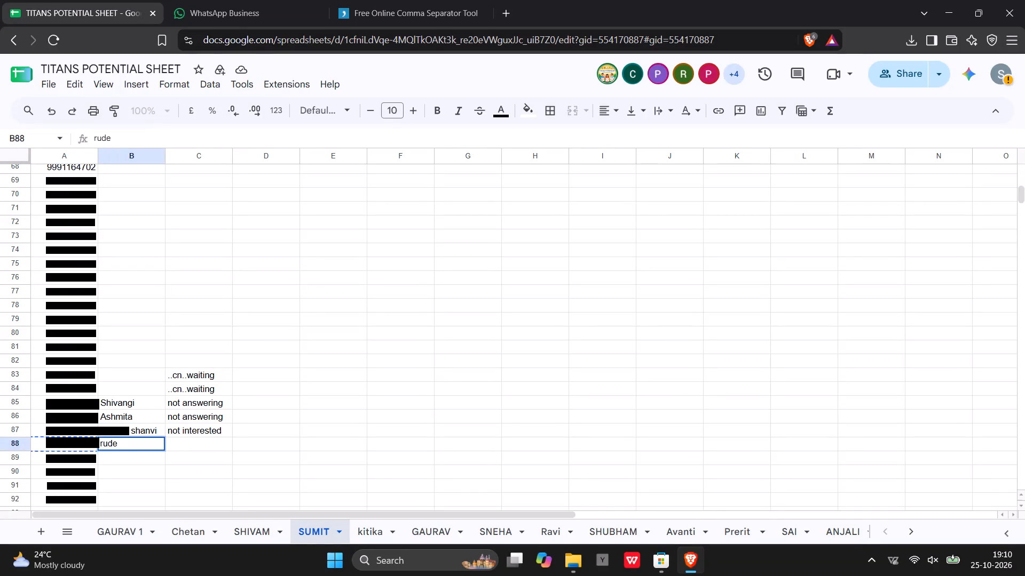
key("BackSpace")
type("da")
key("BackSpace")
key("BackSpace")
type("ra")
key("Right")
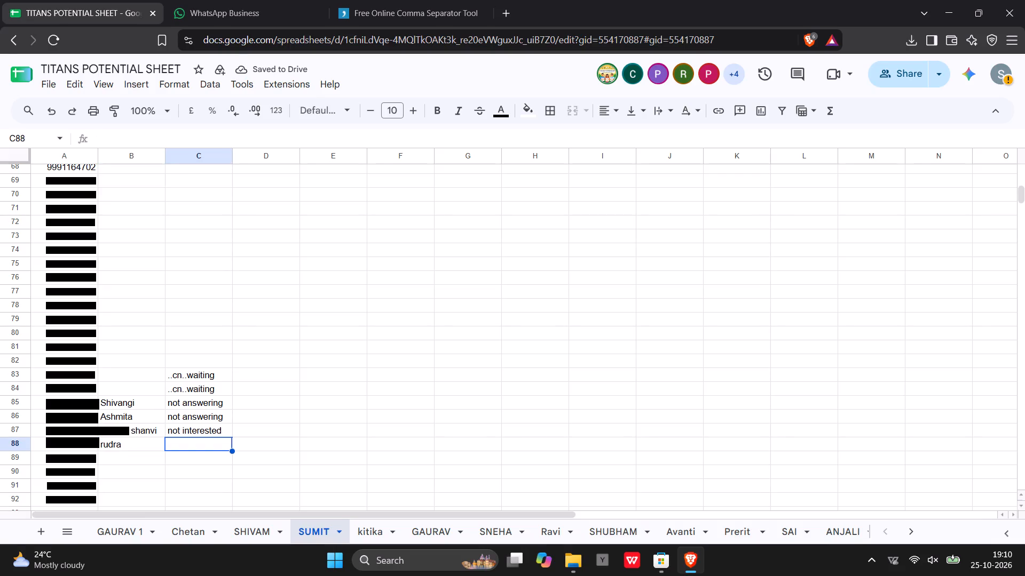
Begin the call status entry for the contact in row 88 with 7 in cell C88.
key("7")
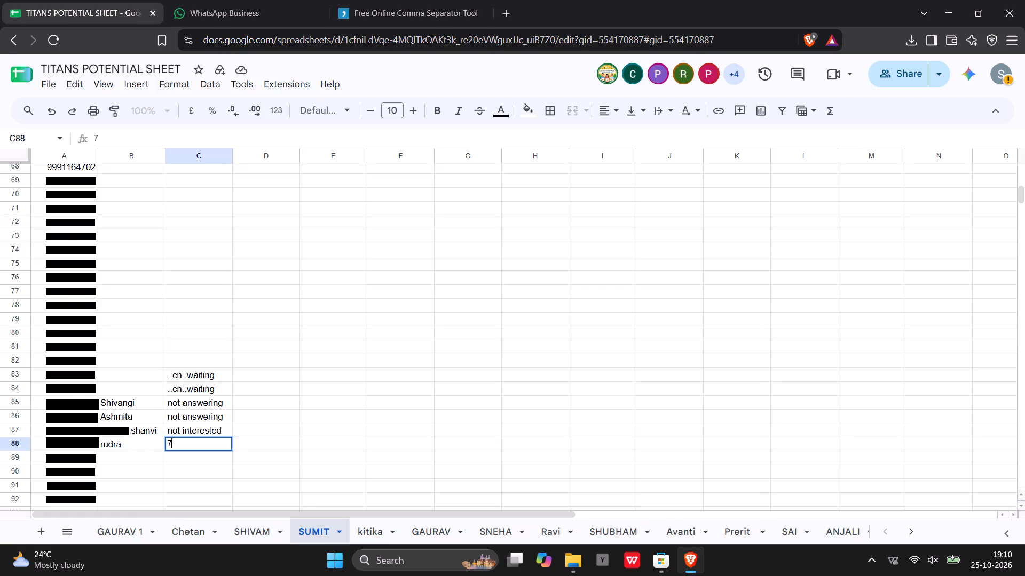
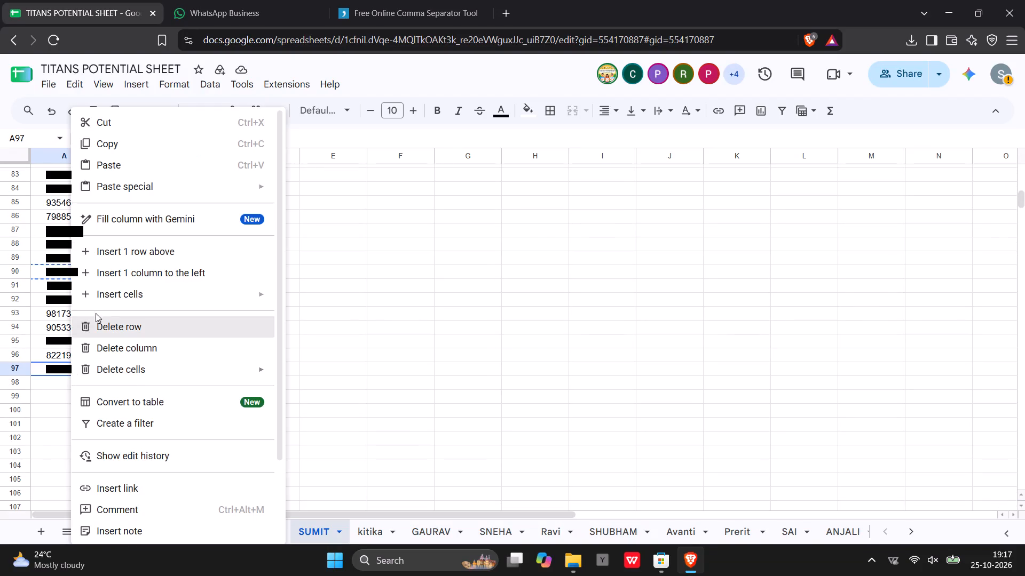
Copy the last phone number in the list, in cell A97 of the SUMIT sheet.
left_click(154, 148)
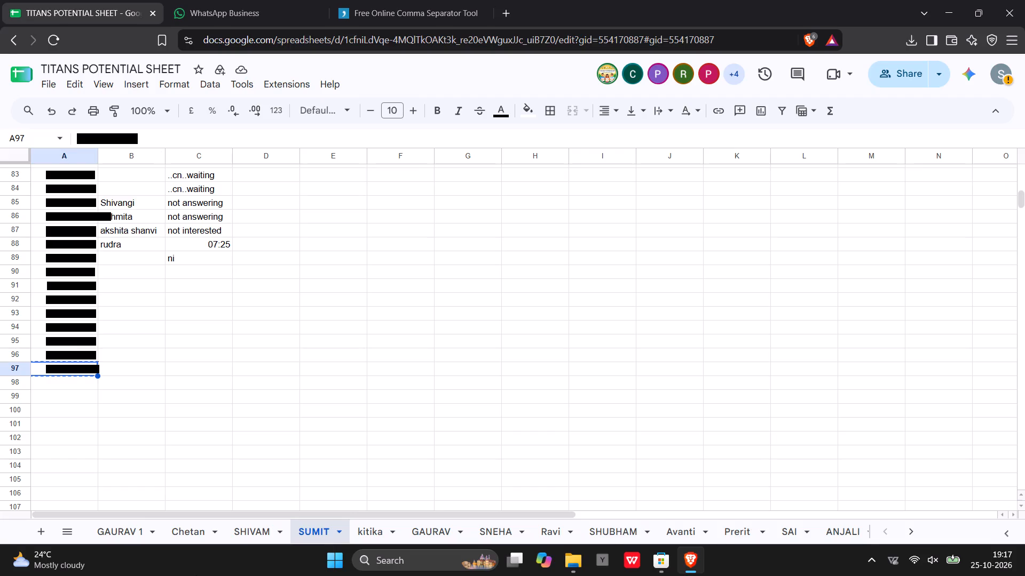
right_click(78, 370)
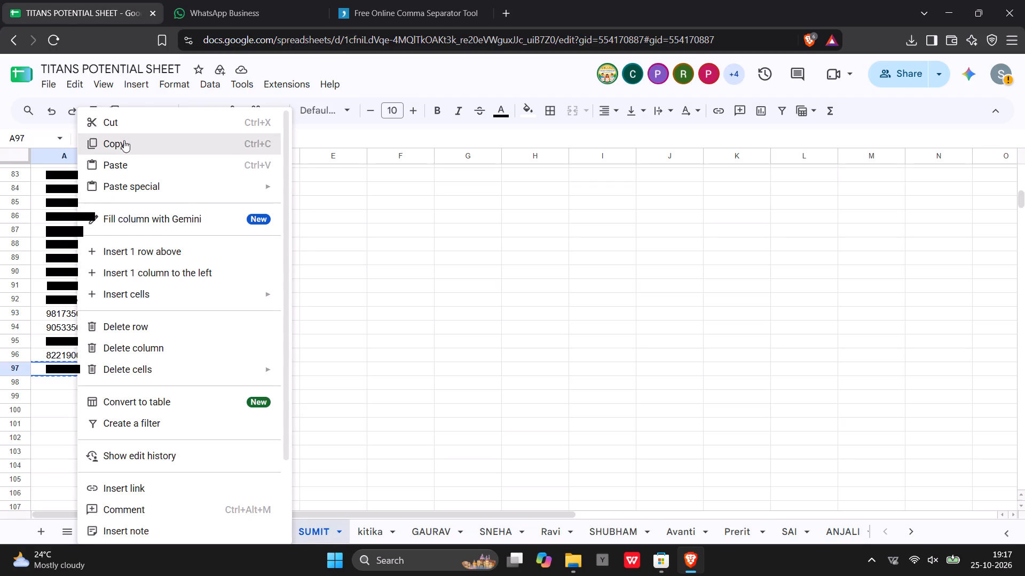
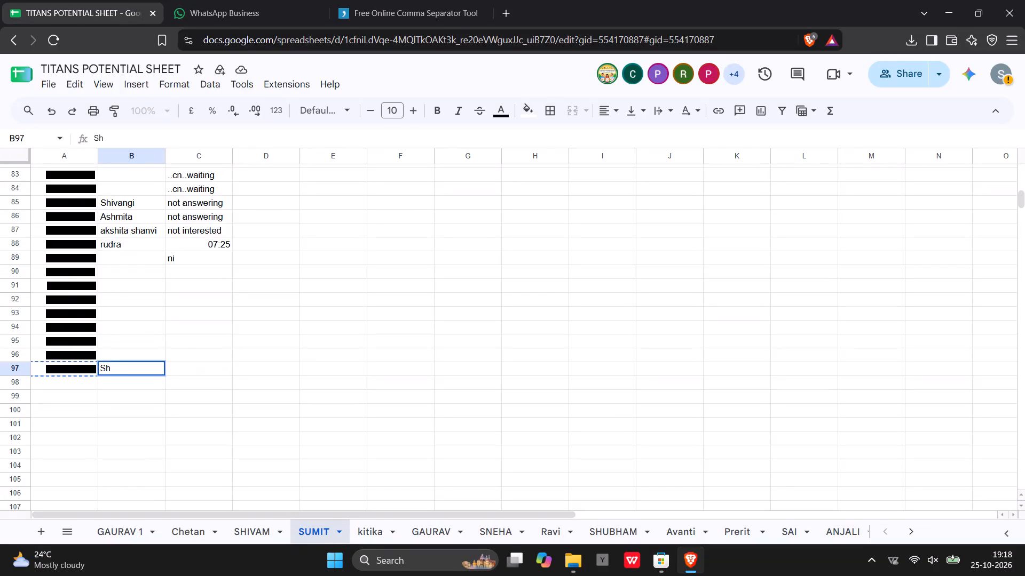
Complete the contact's name as Shakshi in cell B97 and enter the call status ni in C97.
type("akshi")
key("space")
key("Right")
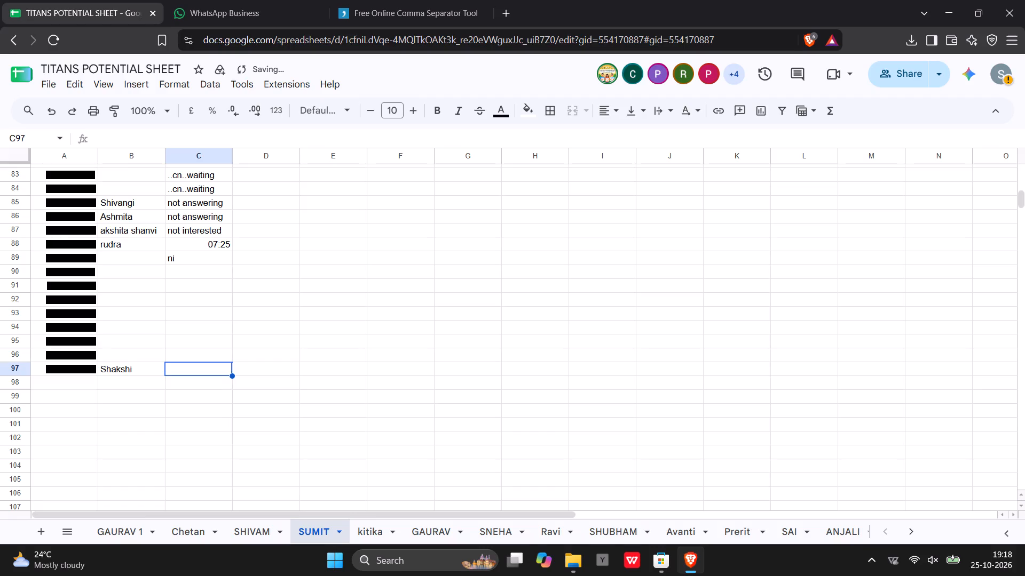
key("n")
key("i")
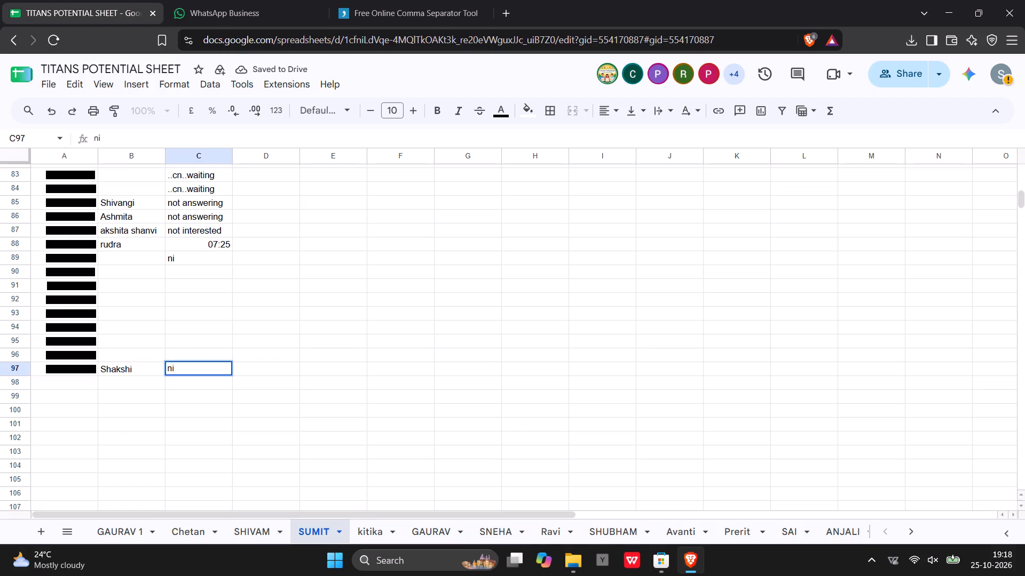
Complete the call status ni in cell C97 and select the empty contact name cell B96 in the row above.
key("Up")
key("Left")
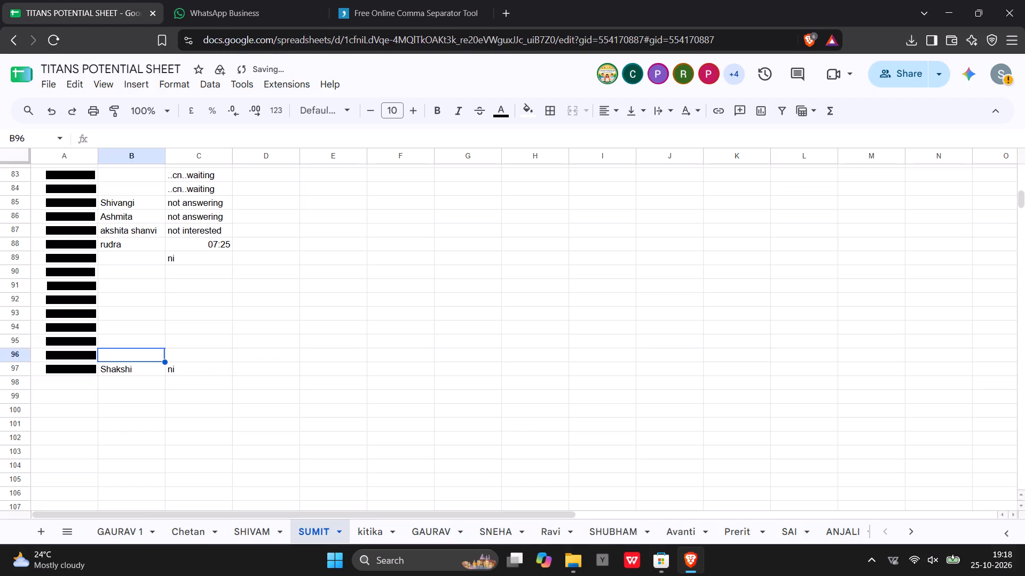
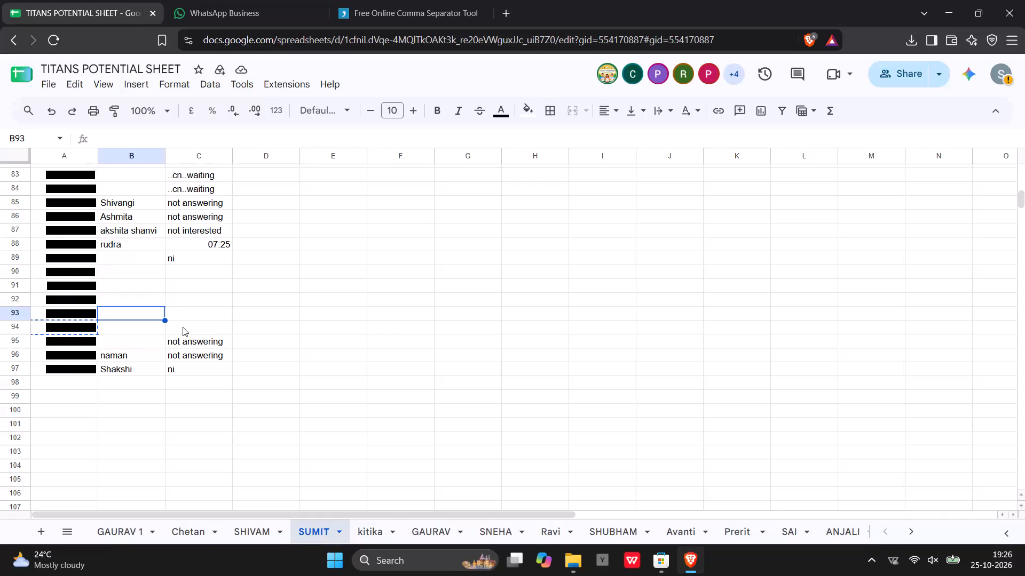
Fill row 94 with the contact name Nikita in column B and the call status not answering in column C.
left_click(125, 327)
type("Ni")
type("kita")
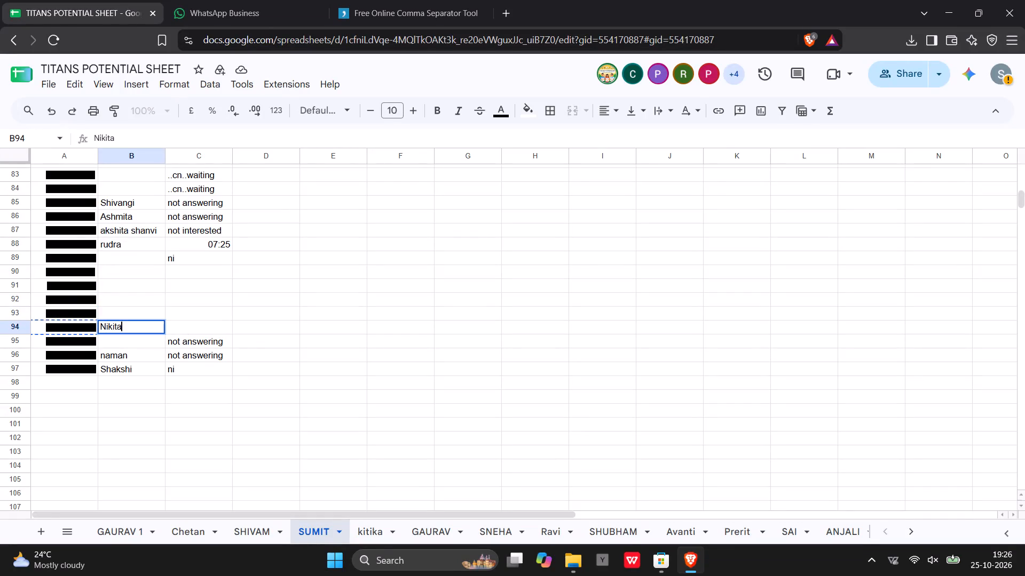
key("space")
key("Right")
type("not")
key("space")
key("Return")
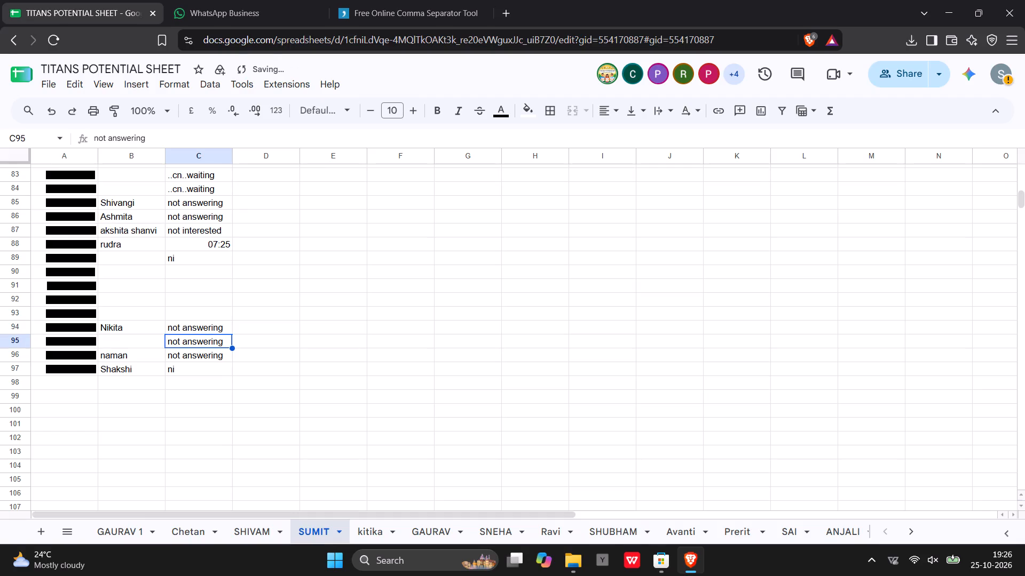
Select the empty contact name cell B93.
key("Up")
key("Up")
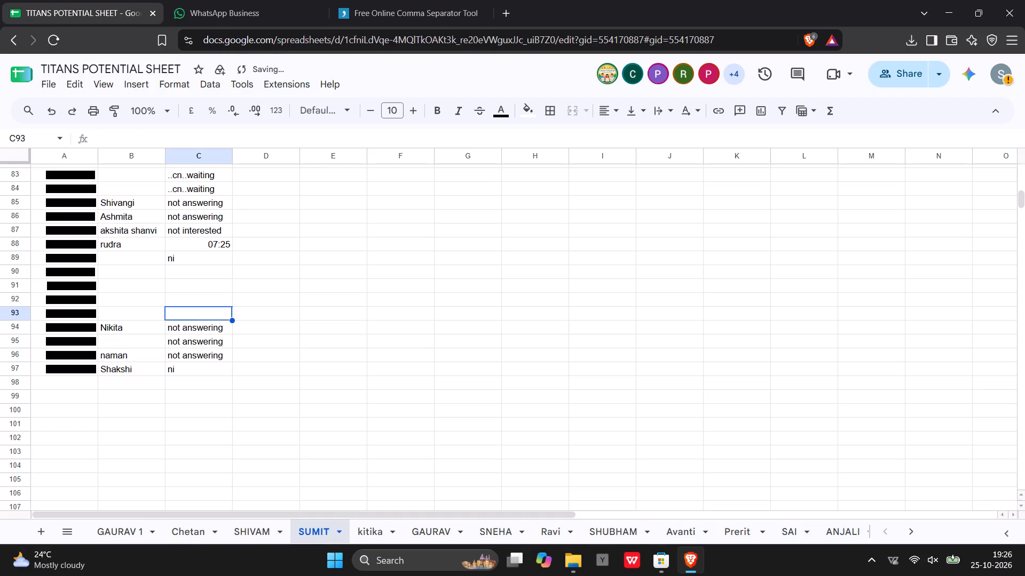
key("Left")
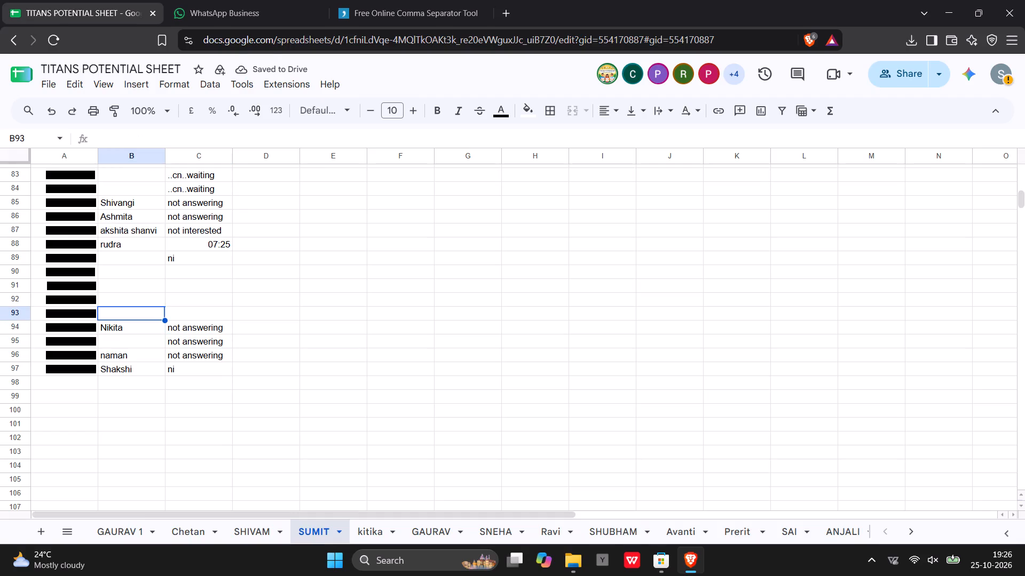
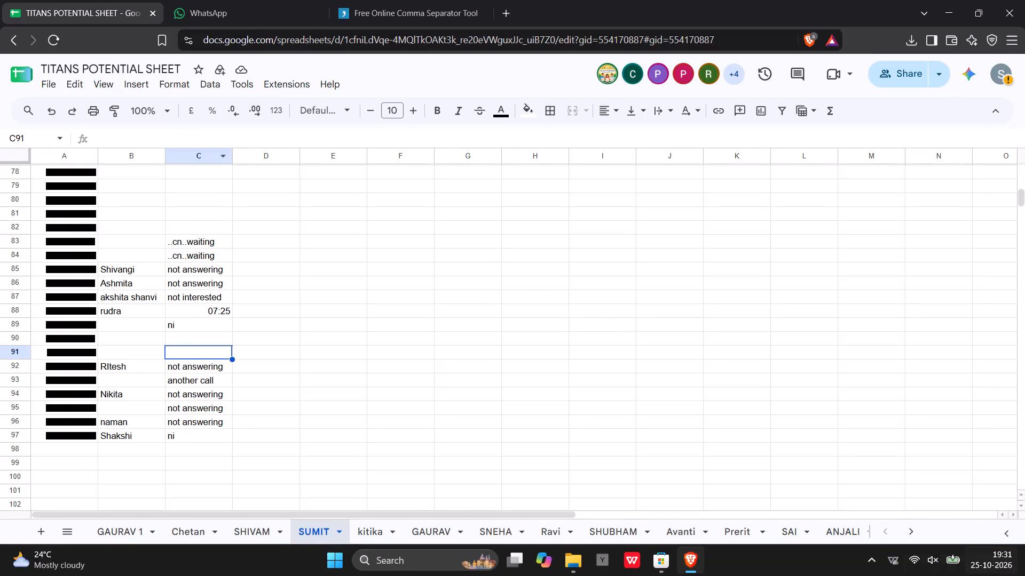
Raise the laptop's screen brightness to roughly three quarters of its range in the Windows quick settings.
left_click(937, 562)
left_click_drag(857, 442, 943, 439)
left_click(948, 570)
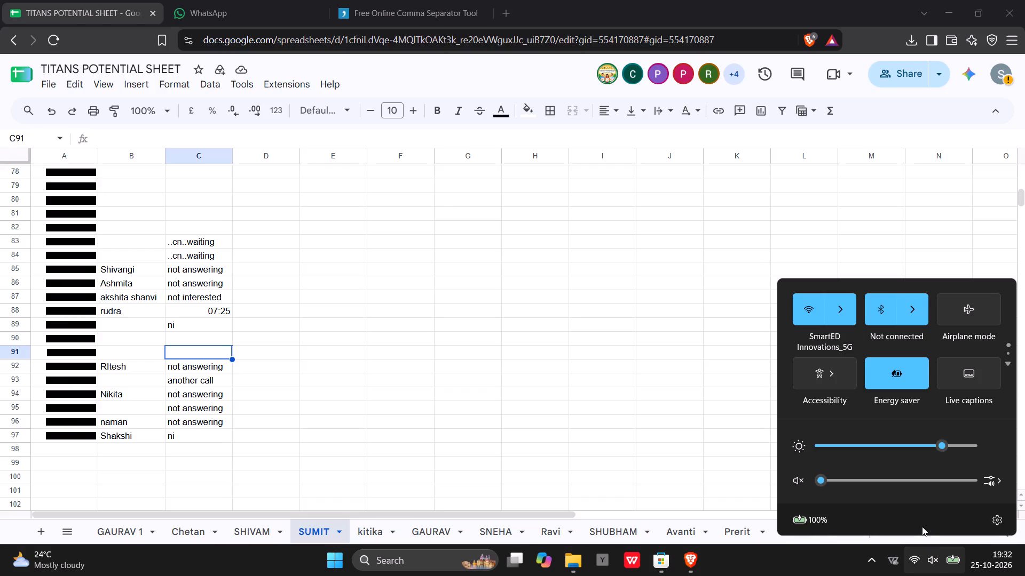
left_click(944, 567)
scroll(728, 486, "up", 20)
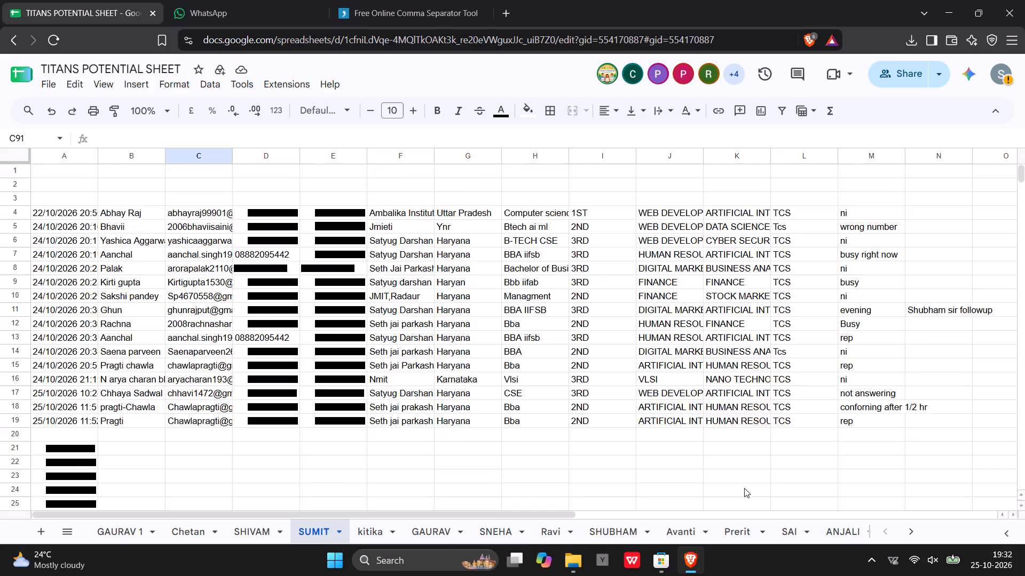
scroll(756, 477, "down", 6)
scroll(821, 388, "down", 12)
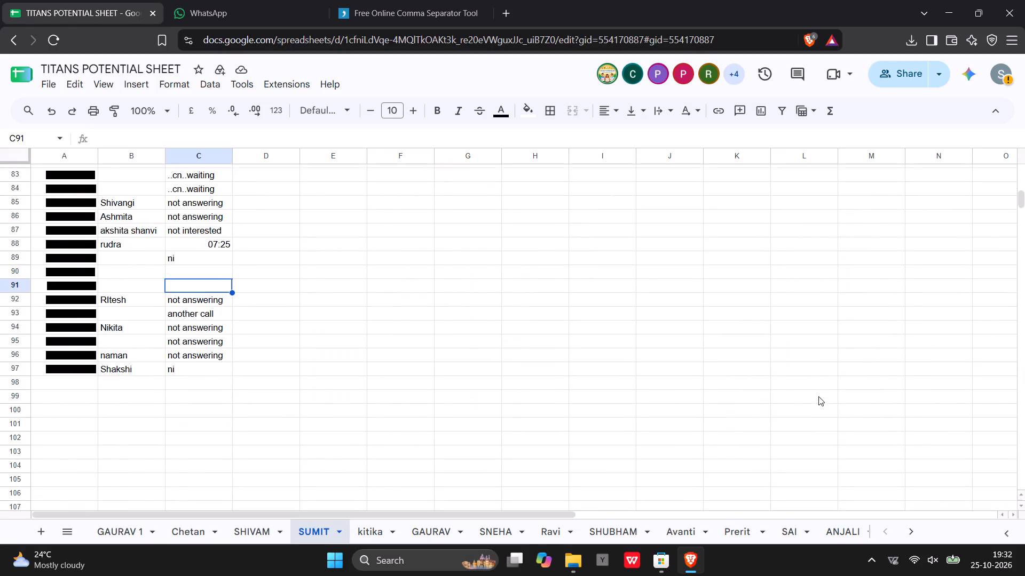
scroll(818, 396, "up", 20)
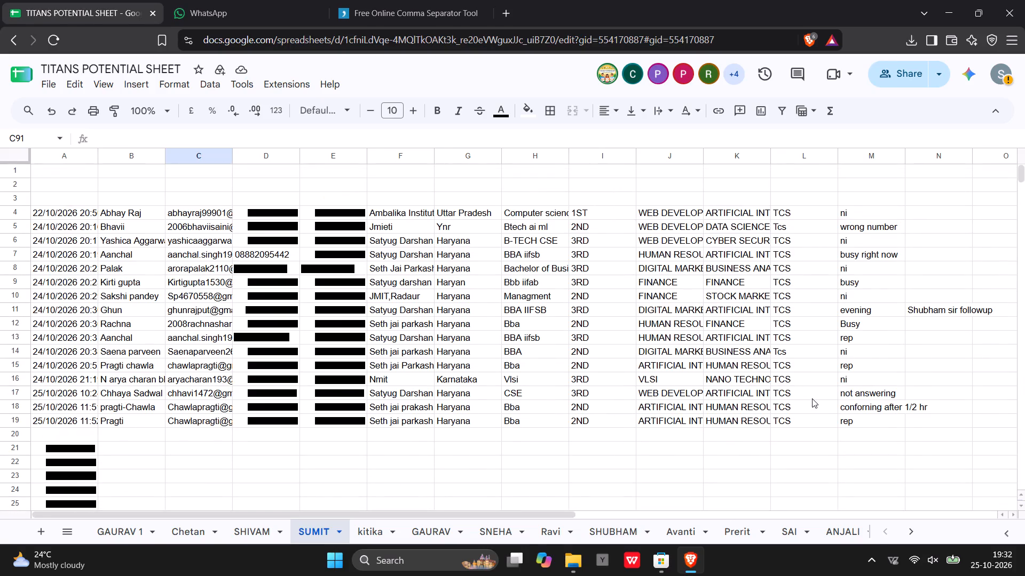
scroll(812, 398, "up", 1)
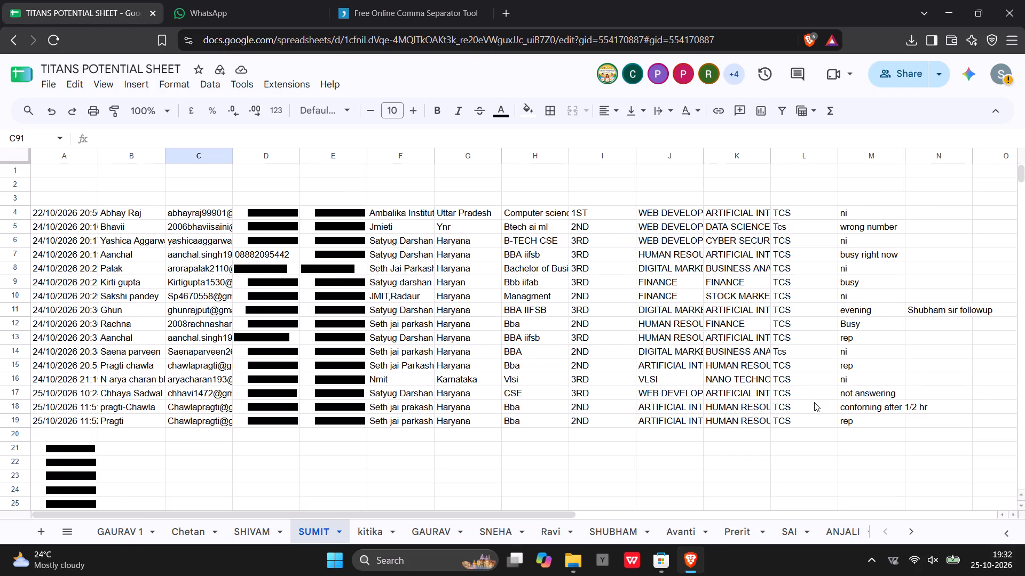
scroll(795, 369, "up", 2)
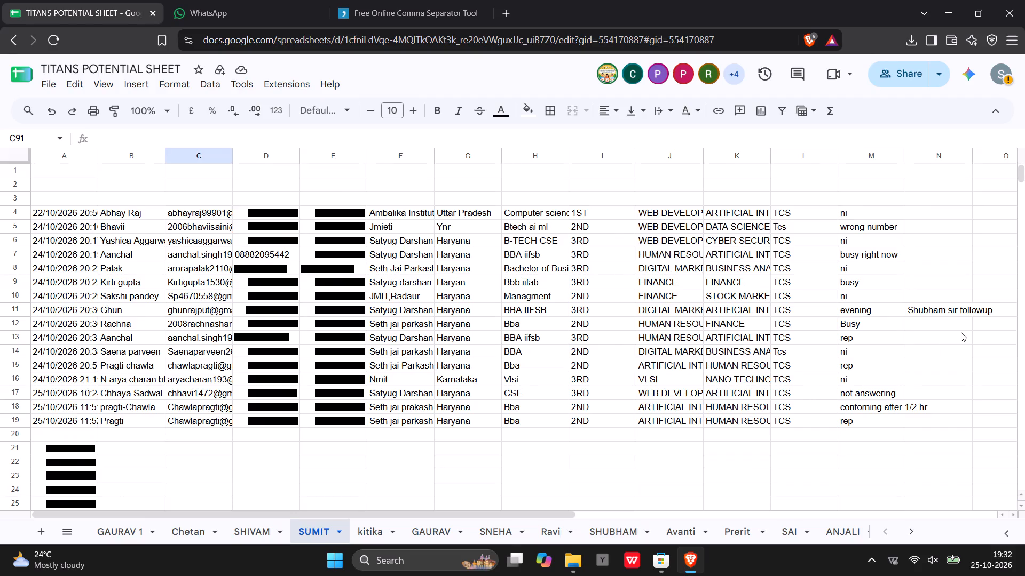
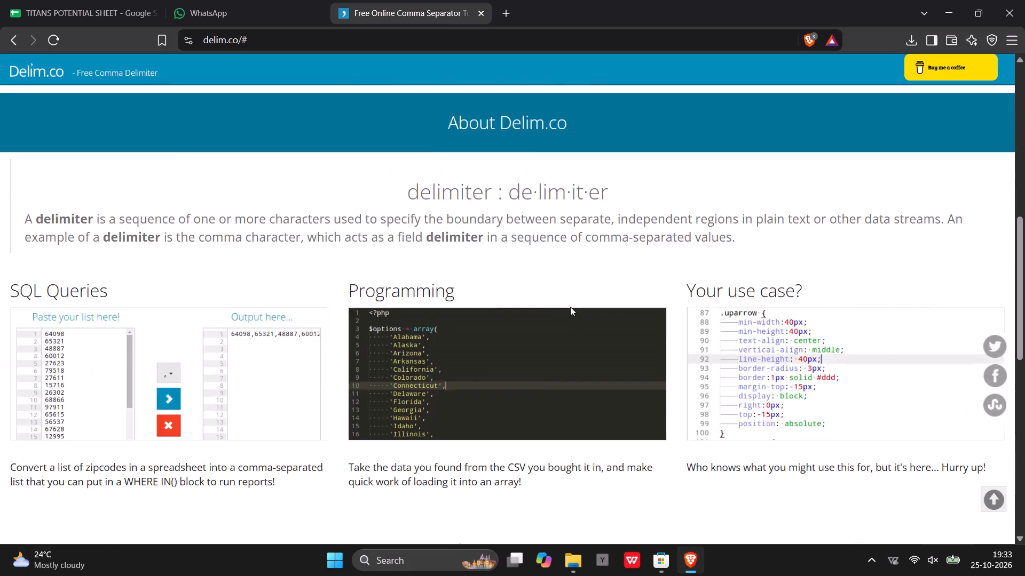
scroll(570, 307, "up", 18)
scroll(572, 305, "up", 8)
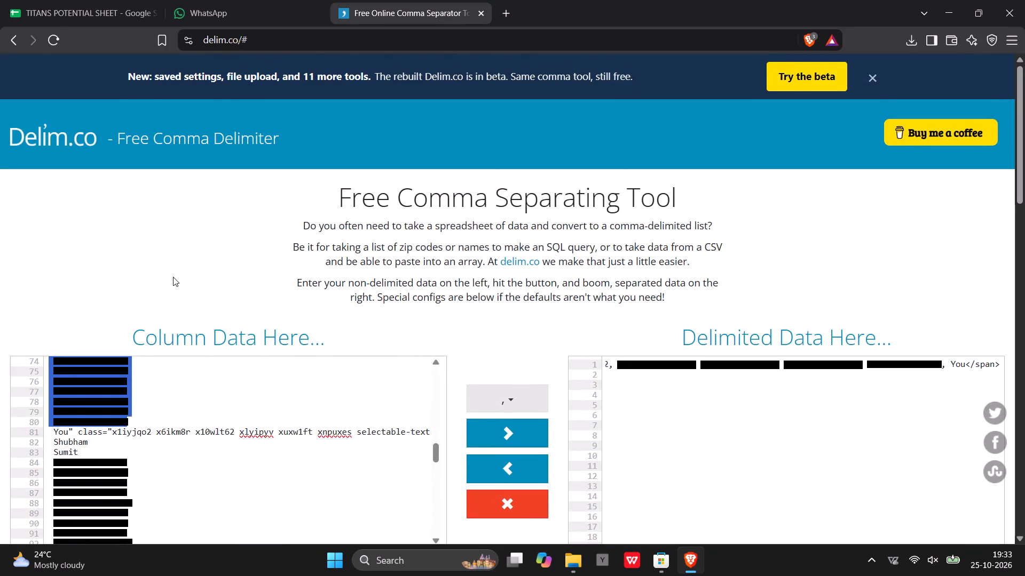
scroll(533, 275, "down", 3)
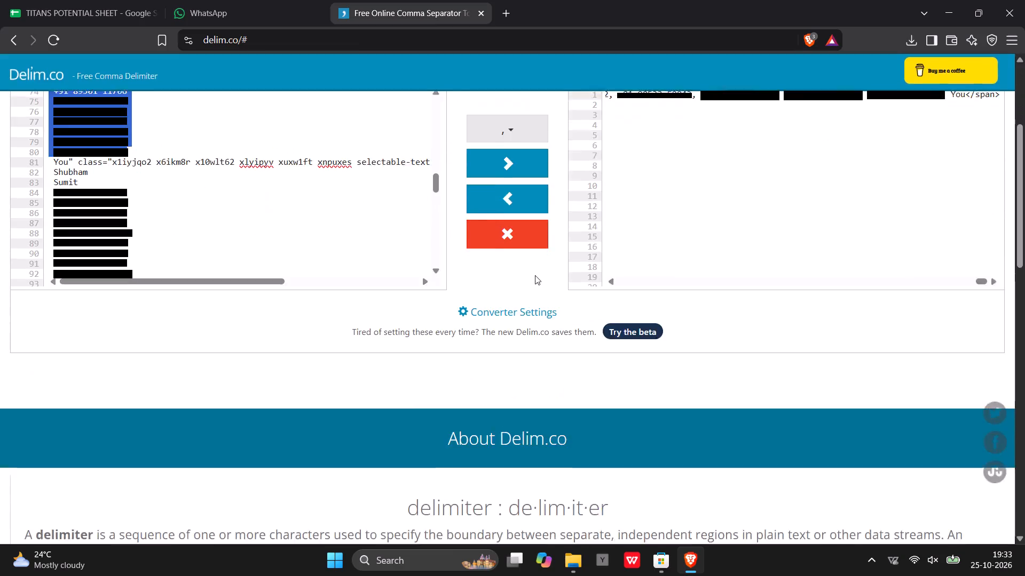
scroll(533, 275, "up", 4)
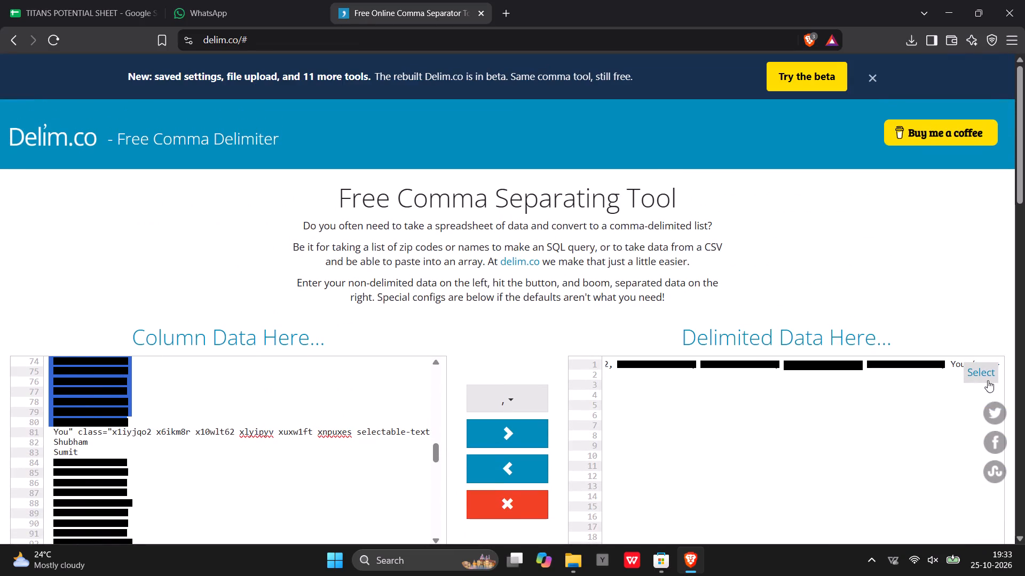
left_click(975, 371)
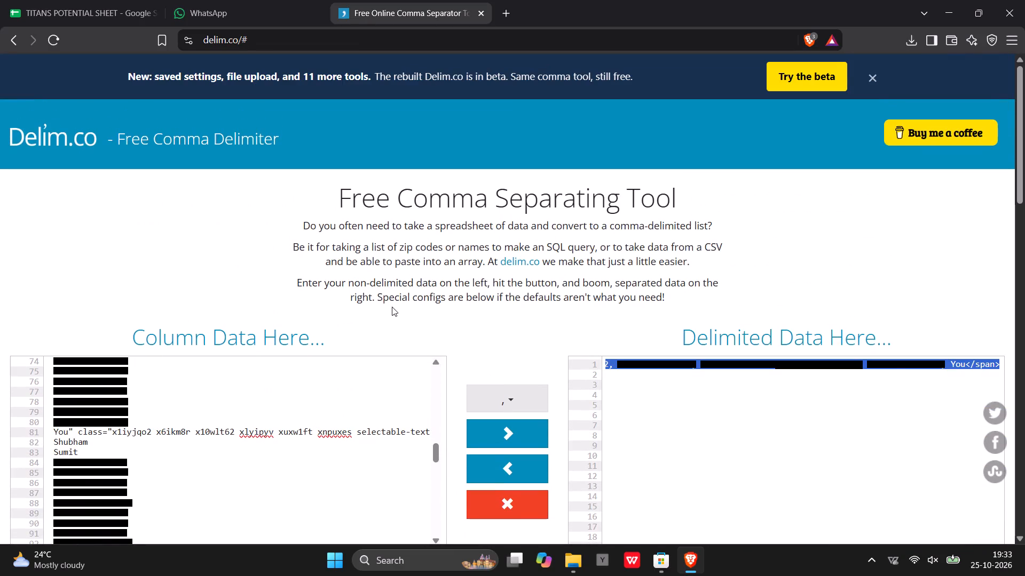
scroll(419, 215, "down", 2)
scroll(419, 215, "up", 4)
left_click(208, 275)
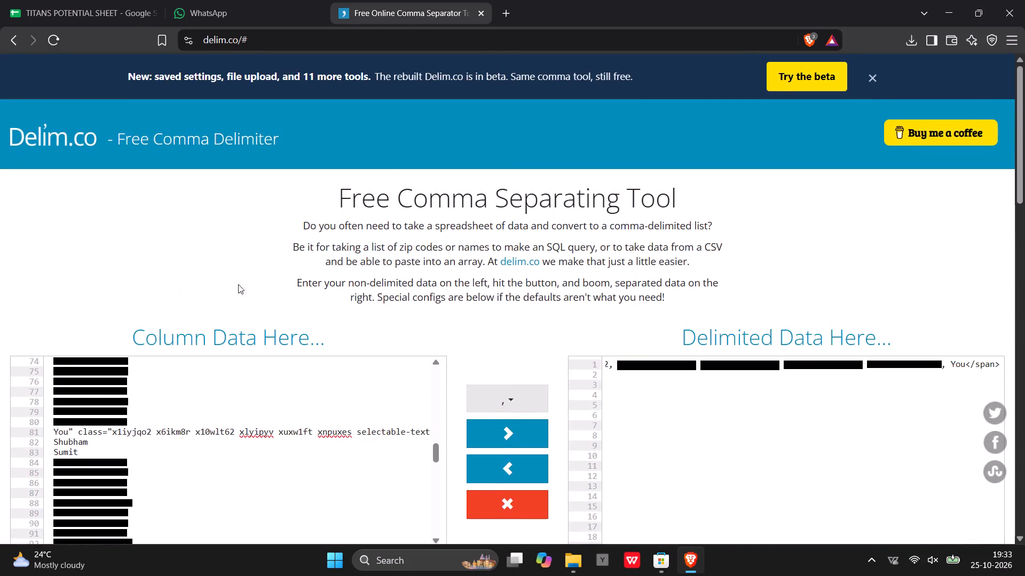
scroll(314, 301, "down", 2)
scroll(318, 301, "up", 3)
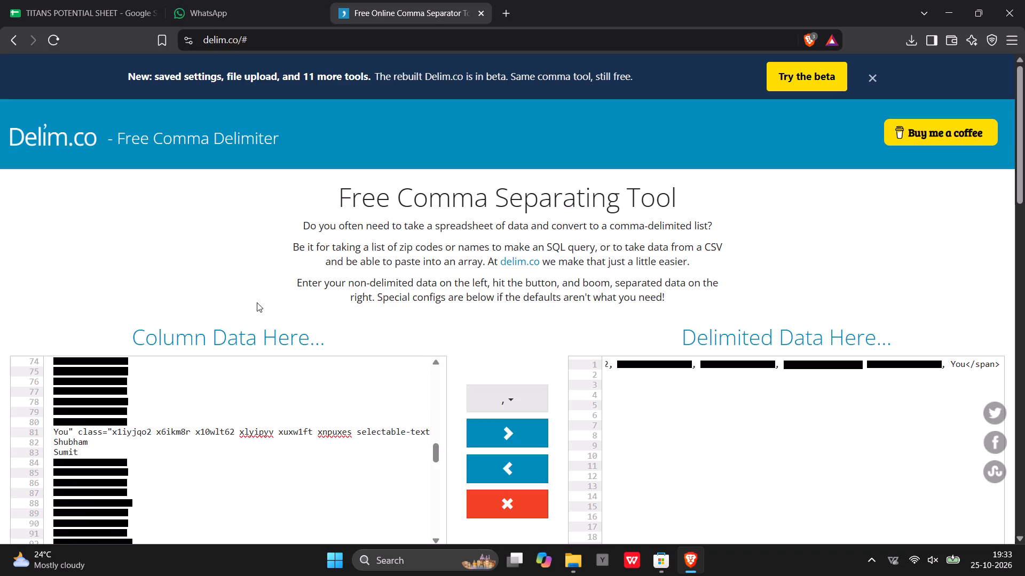
Examine the whole column data list on Delim.co, from its first line to its last, for phone numbers and leftover markup.
scroll(257, 302, "down", 2)
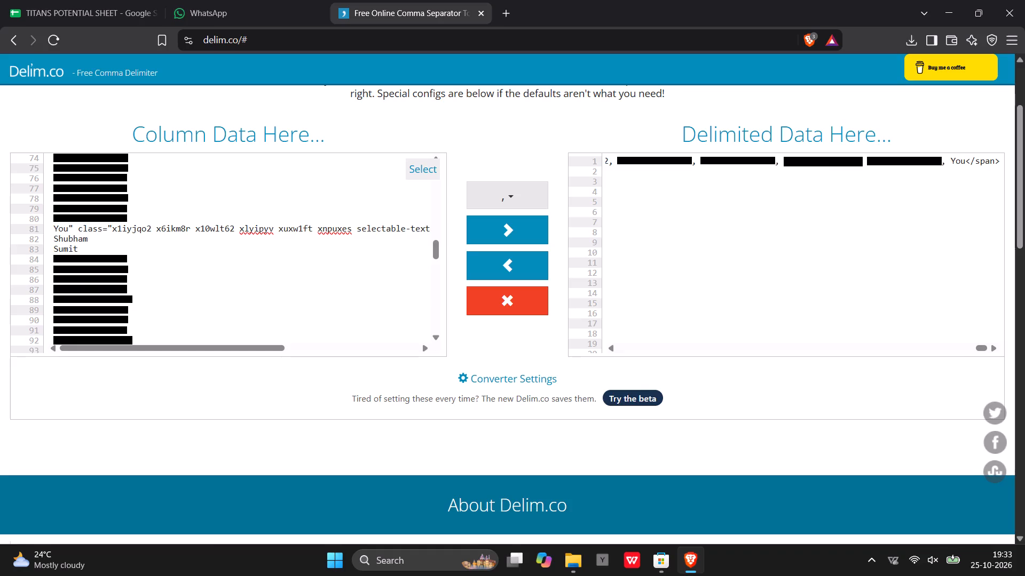
scroll(160, 246, "up", 1)
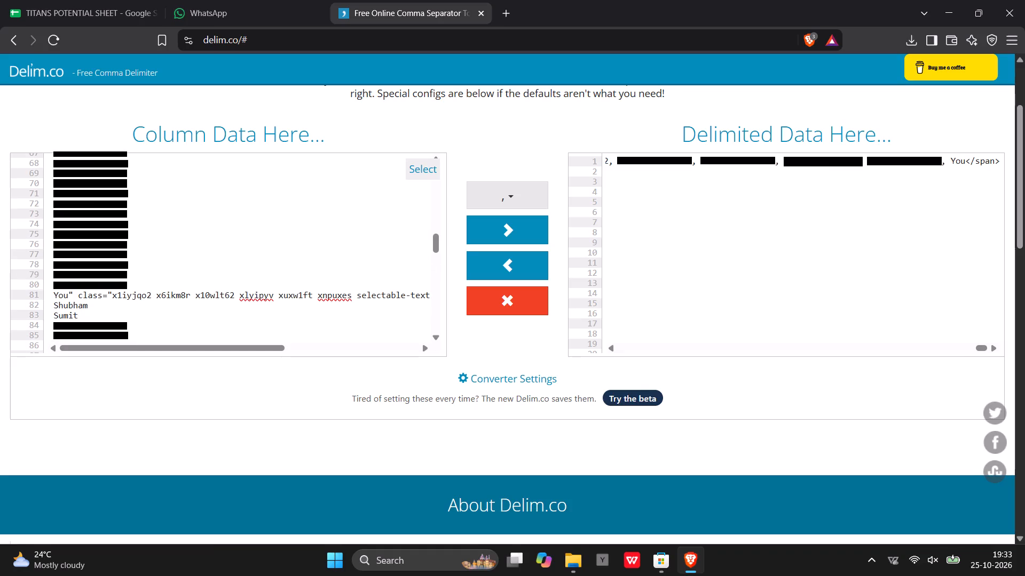
scroll(160, 246, "up", 4)
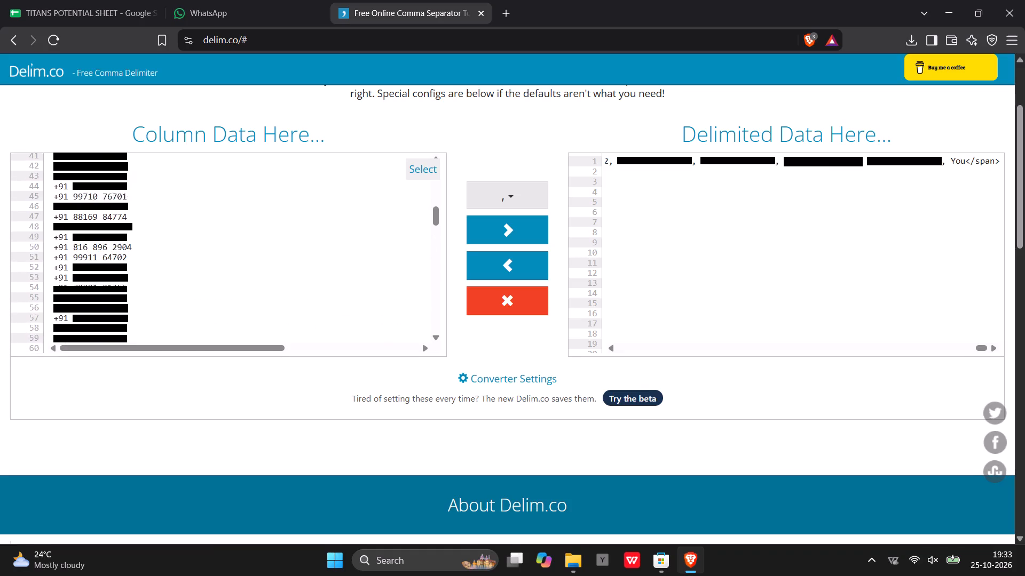
scroll(160, 246, "up", 5)
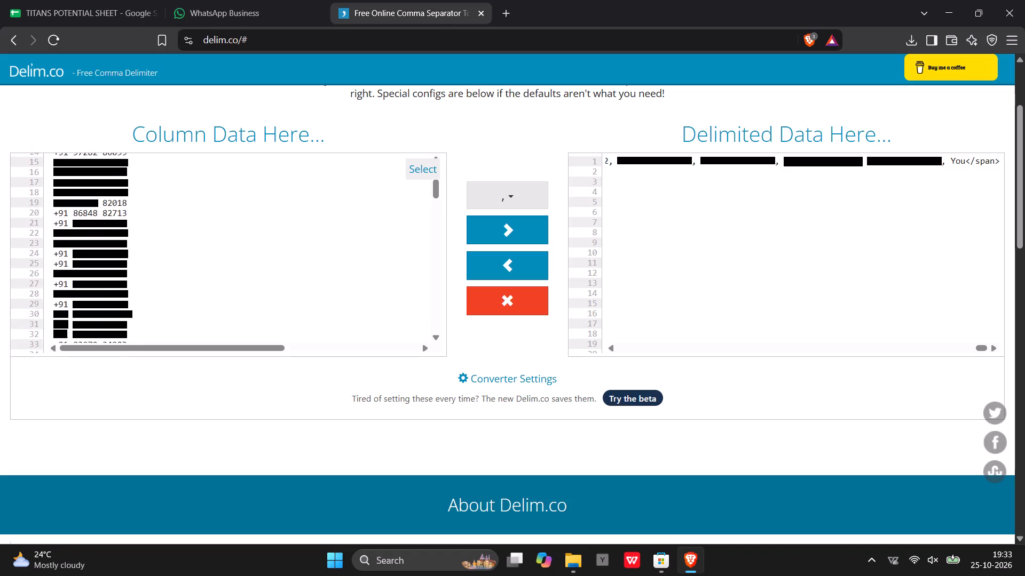
scroll(160, 246, "up", 5)
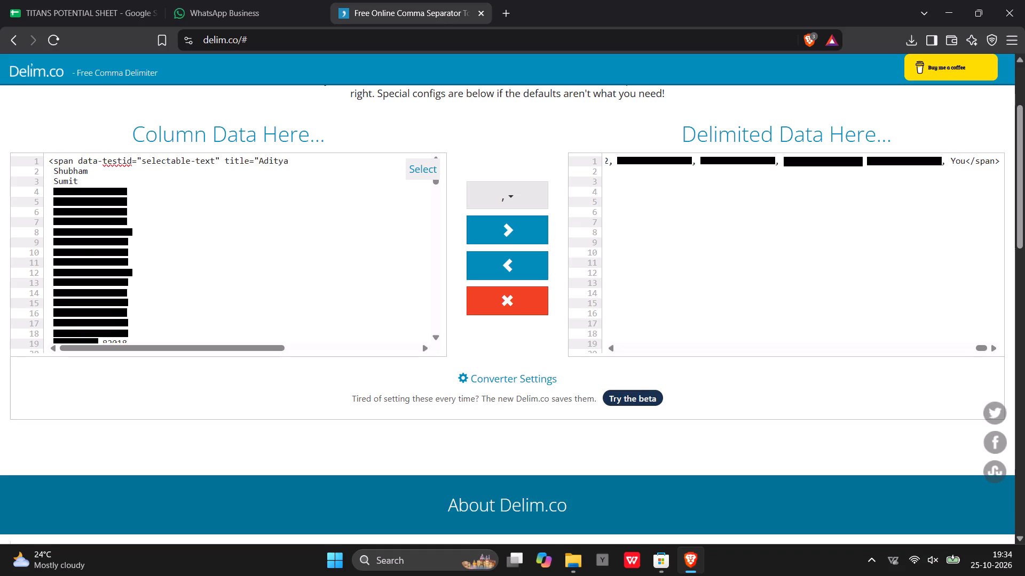
scroll(197, 218, "down", 19)
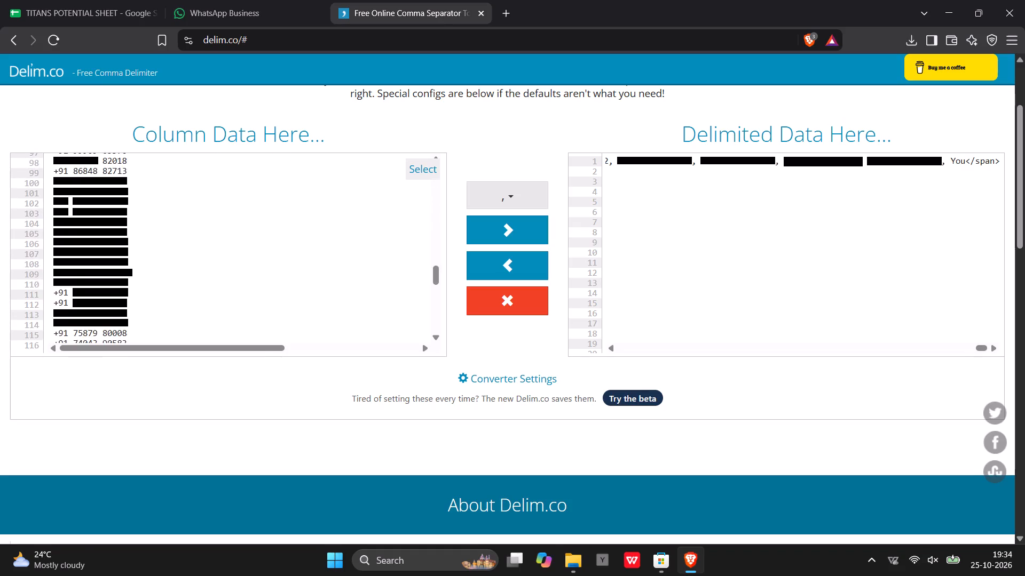
scroll(196, 219, "down", 16)
scroll(201, 234, "down", 7)
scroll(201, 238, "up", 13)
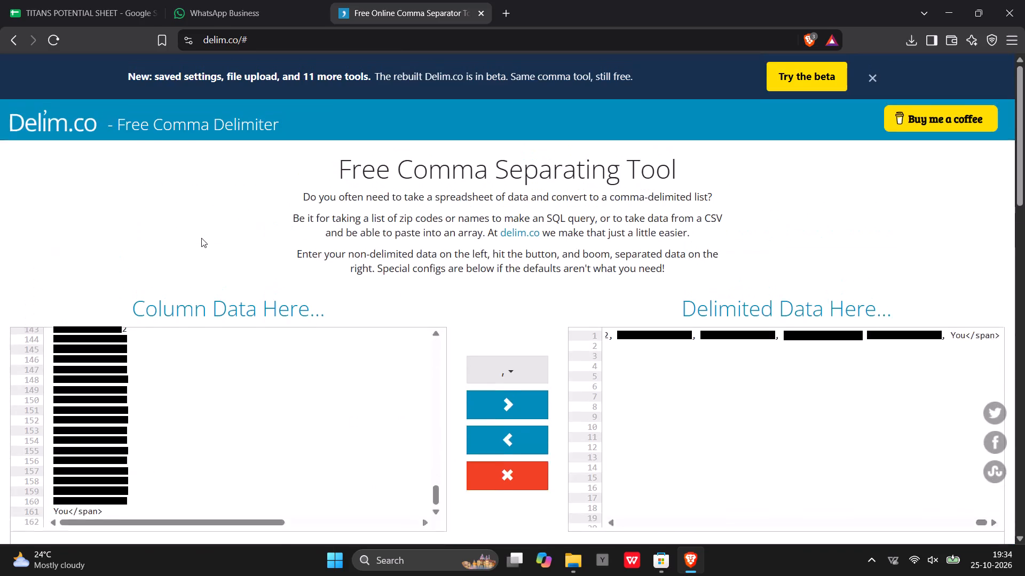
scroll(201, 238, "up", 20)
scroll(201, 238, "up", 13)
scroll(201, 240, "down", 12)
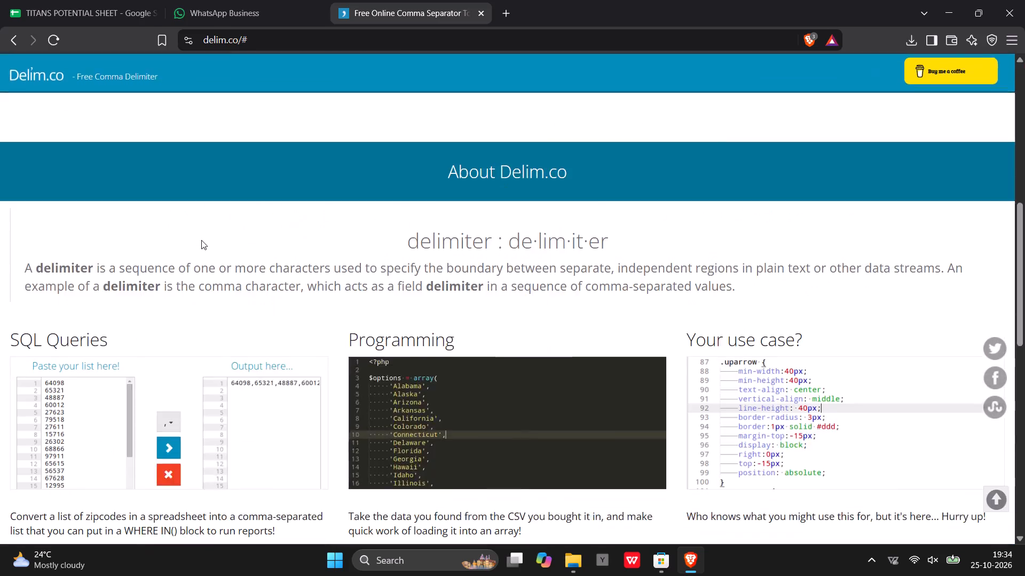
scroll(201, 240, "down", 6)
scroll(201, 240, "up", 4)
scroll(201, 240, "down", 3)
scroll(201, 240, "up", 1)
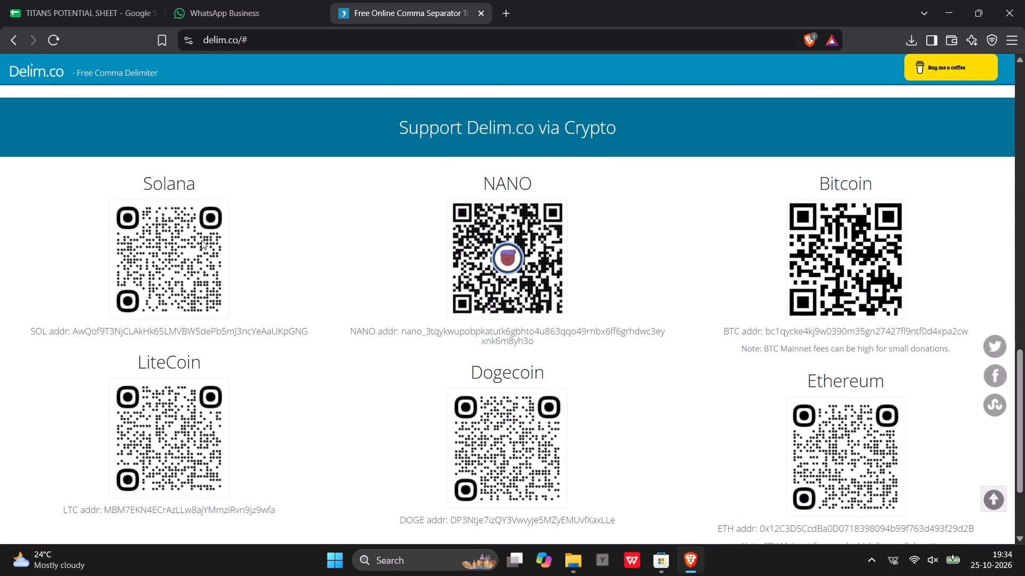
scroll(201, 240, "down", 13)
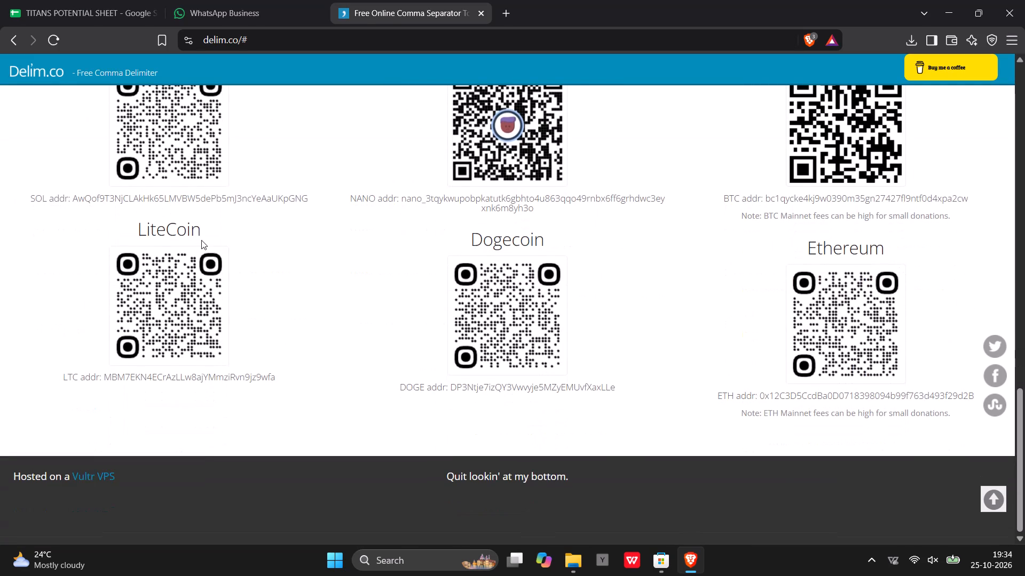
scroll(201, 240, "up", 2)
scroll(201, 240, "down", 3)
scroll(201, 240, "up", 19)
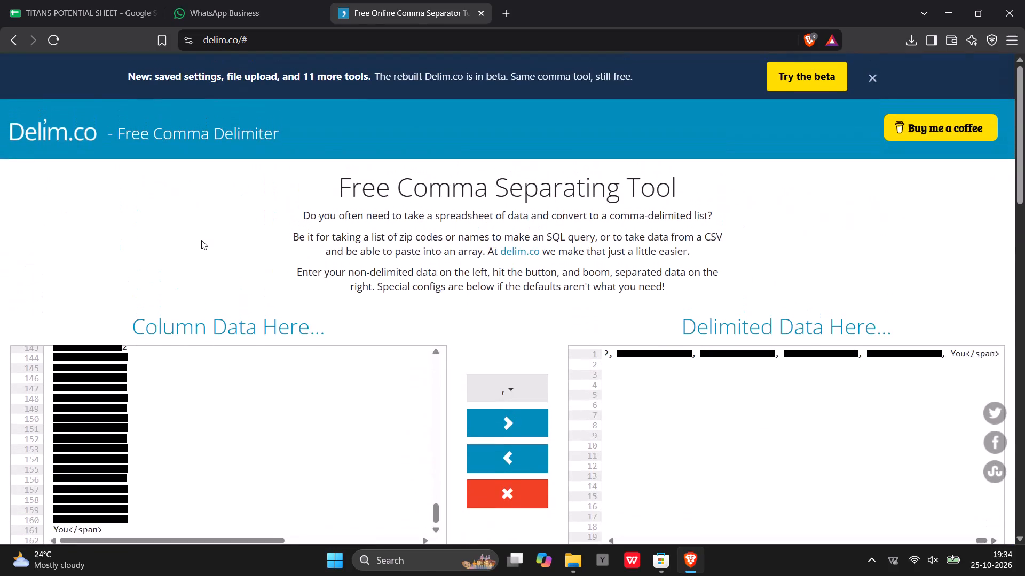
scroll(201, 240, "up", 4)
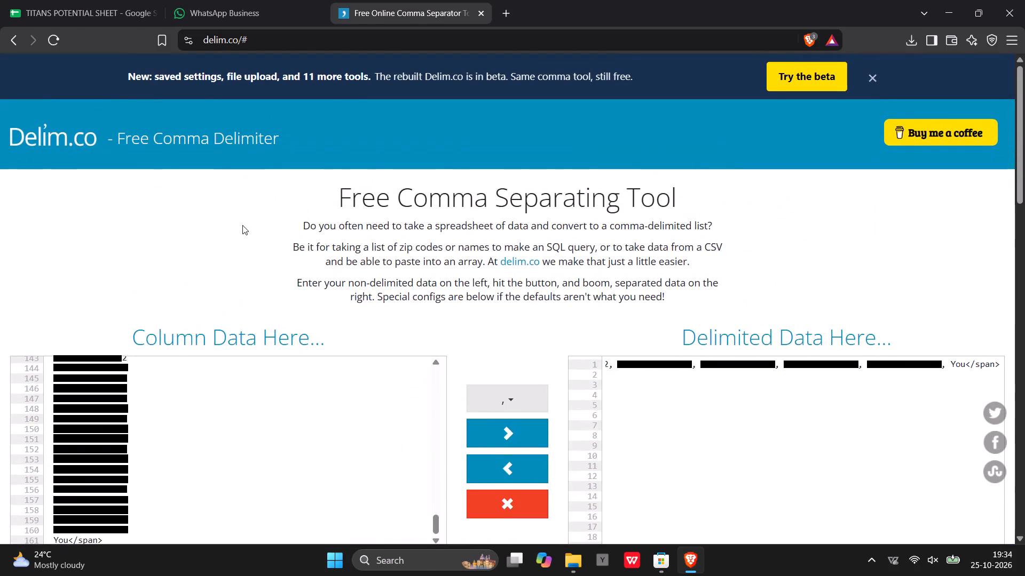
Switch to the TITANS POTENTIAL SHEET spreadsheet and look over the contact rows on the SUMIT sheet.
left_click(59, 10)
scroll(508, 342, "down", 3)
scroll(508, 342, "up", 4)
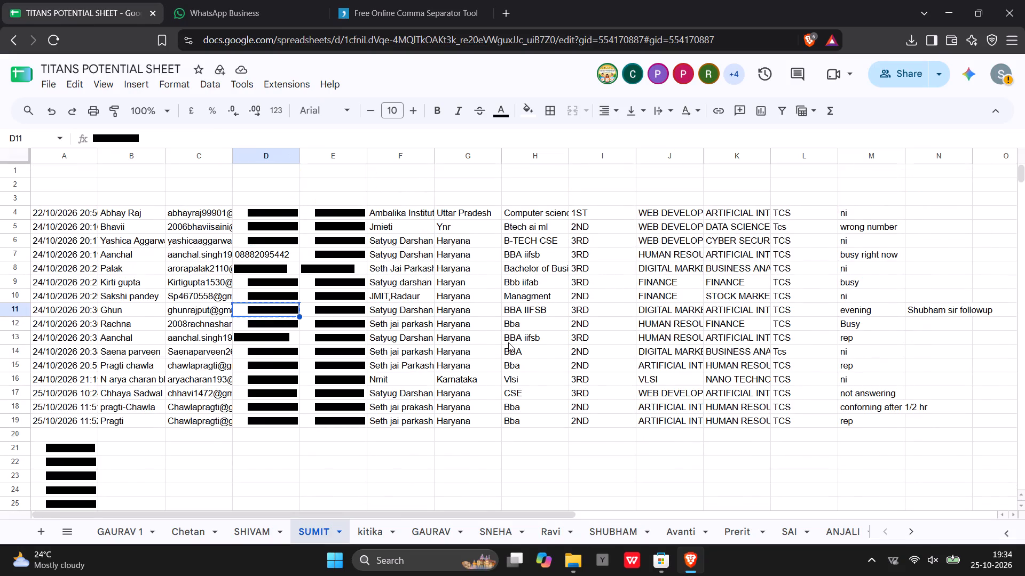
scroll(508, 342, "up", 4)
Check the full list of people currently viewing the spreadsheet, and close it again.
left_click(736, 70)
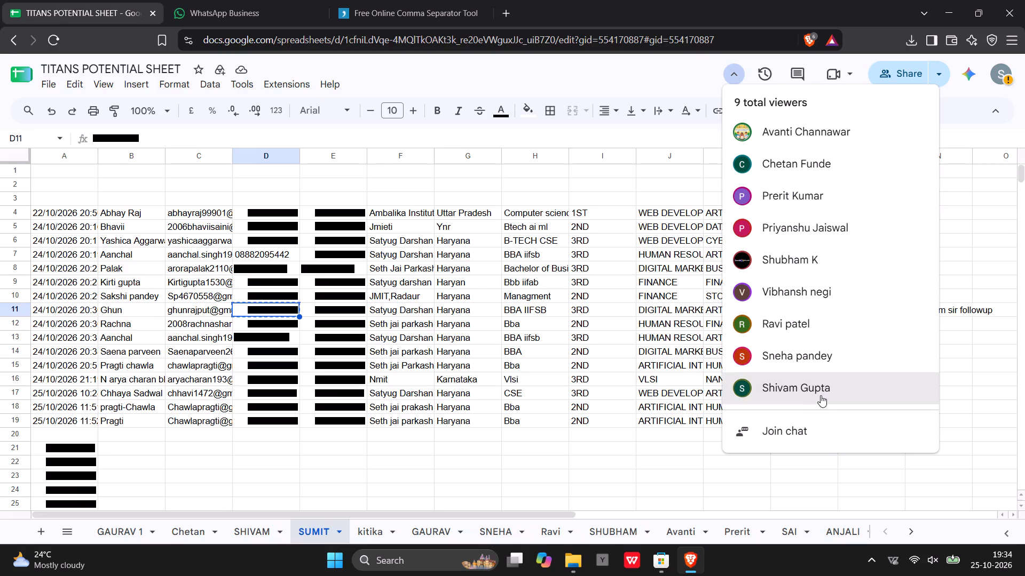
scroll(821, 395, "down", 4)
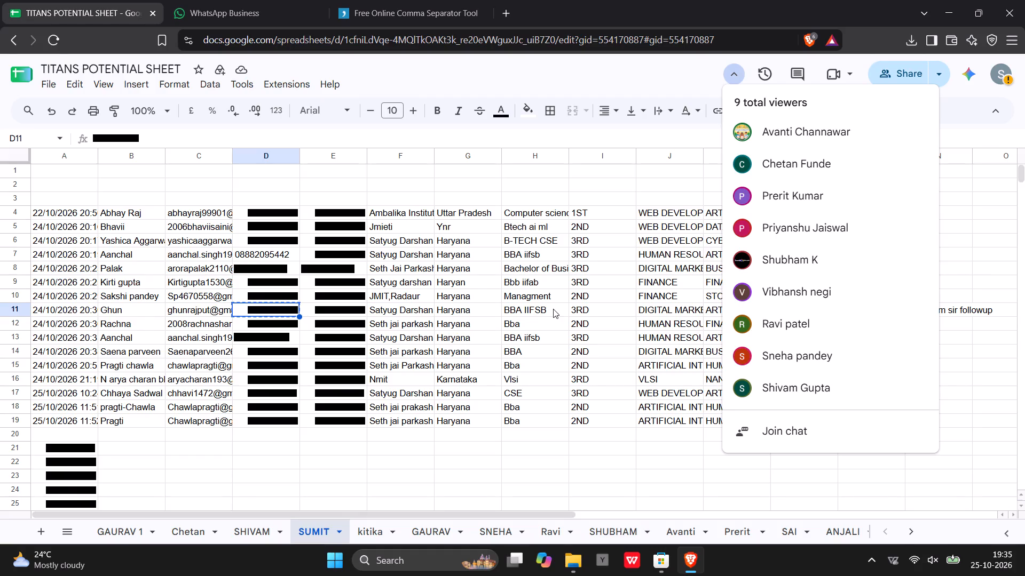
left_click(731, 73)
left_click(736, 76)
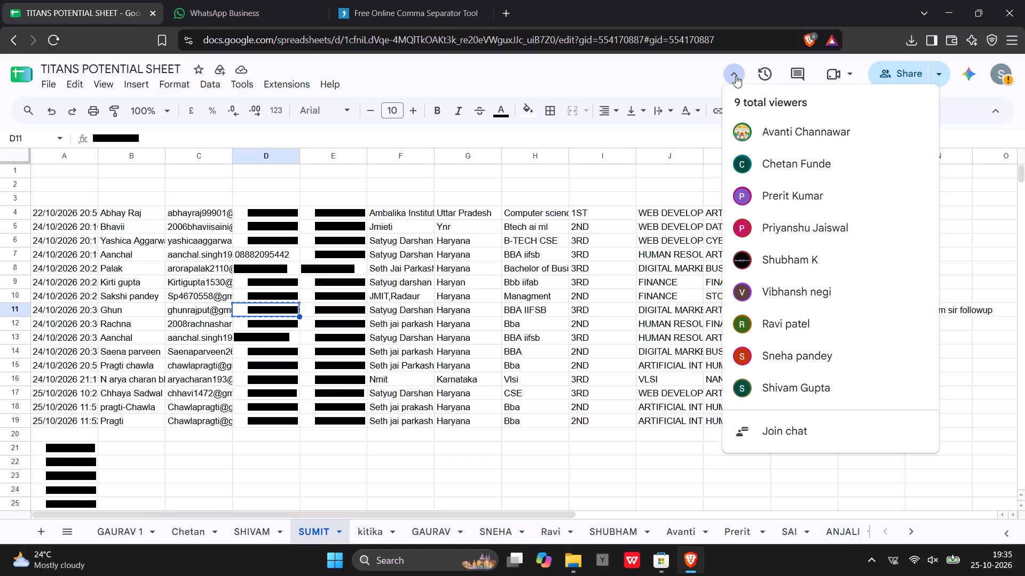
left_click(736, 76)
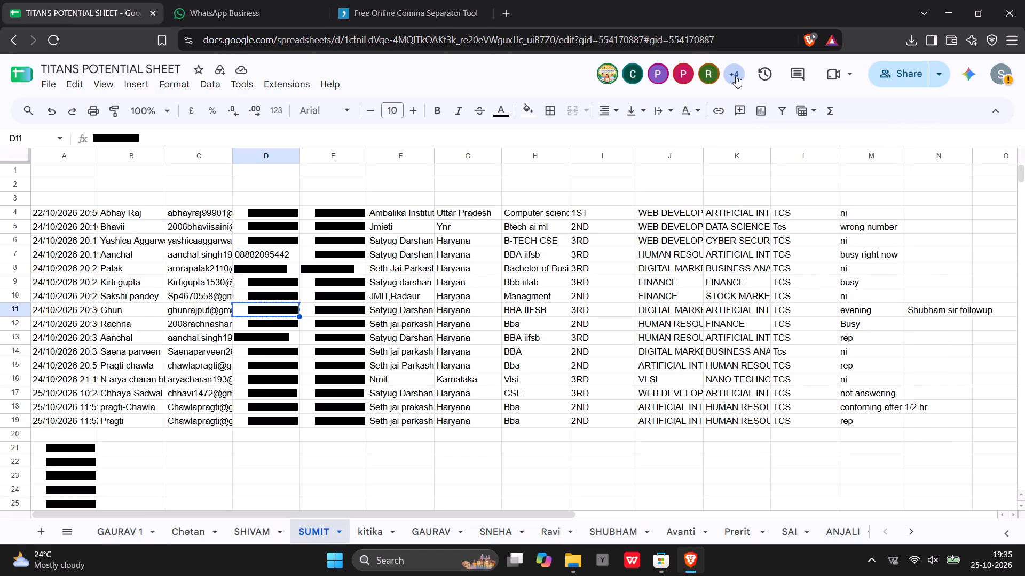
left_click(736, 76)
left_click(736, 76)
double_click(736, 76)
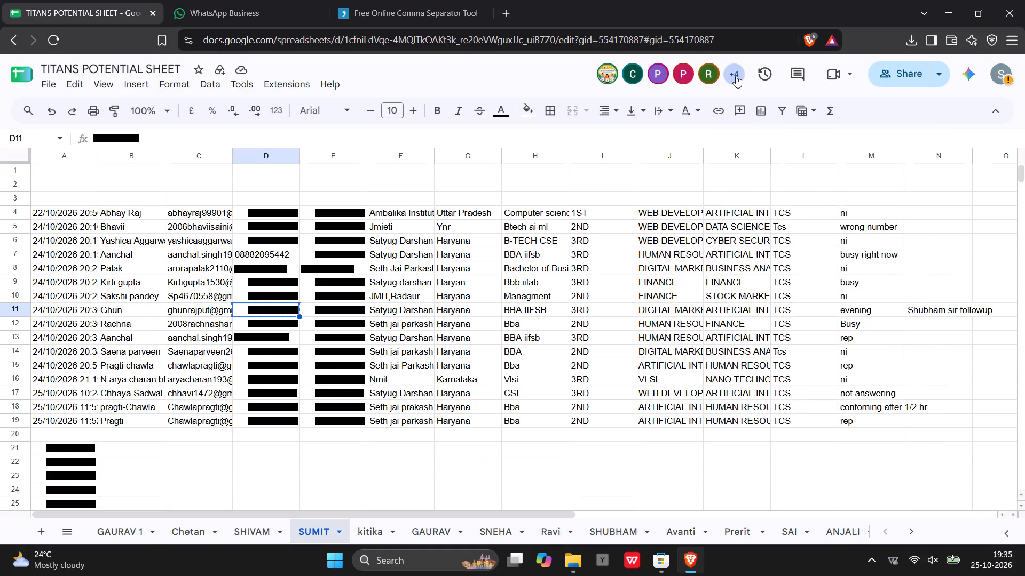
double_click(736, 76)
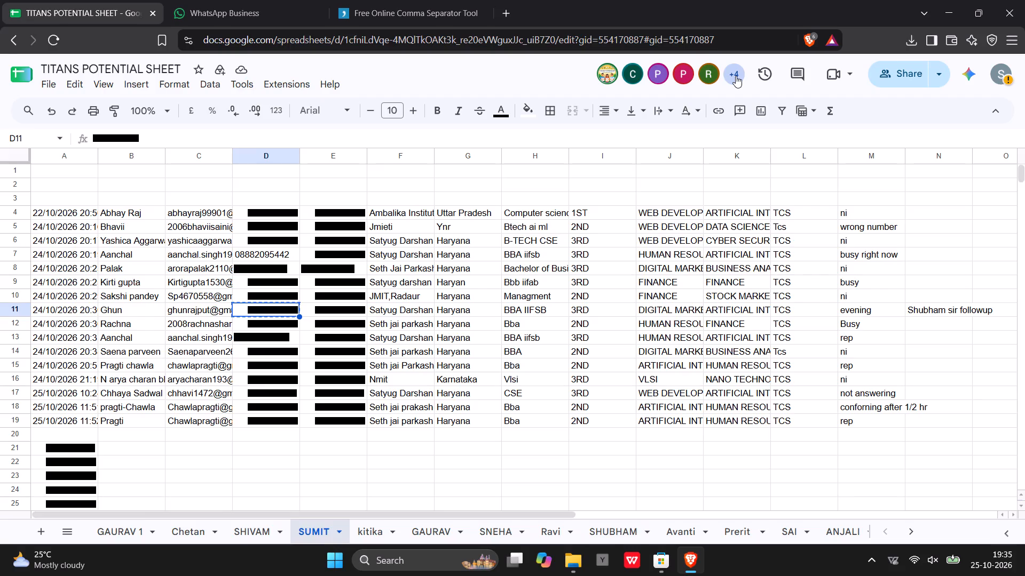
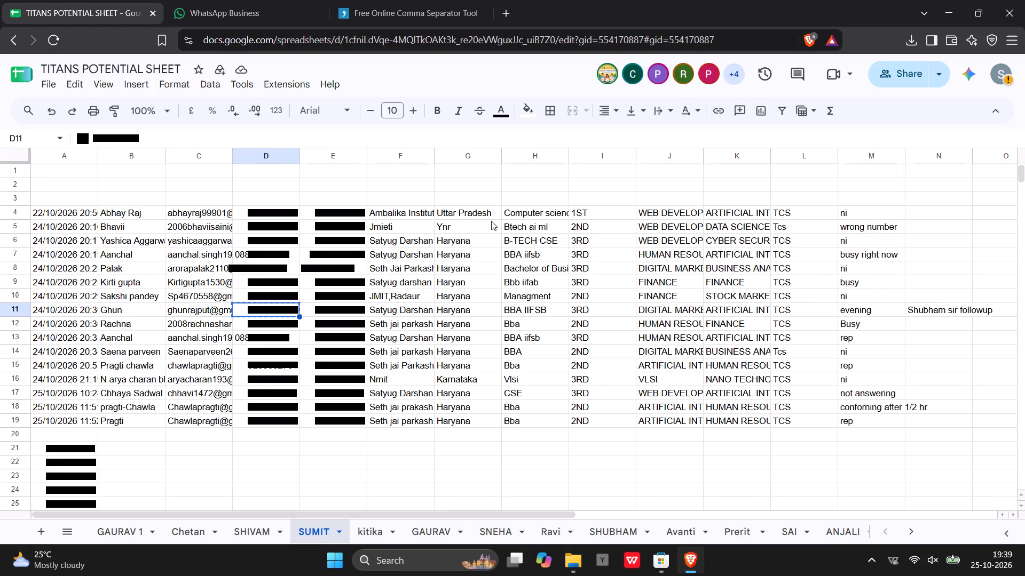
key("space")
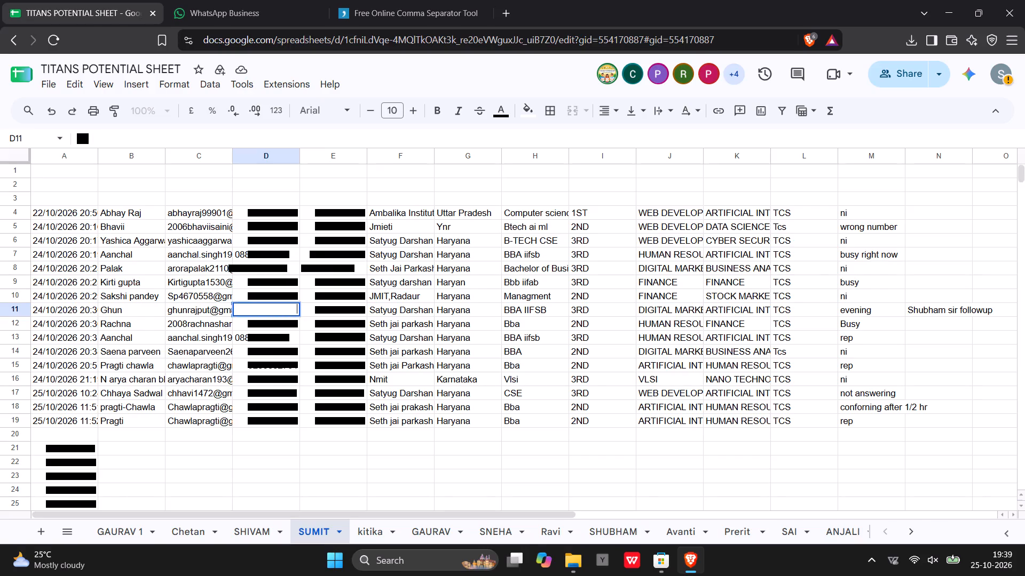
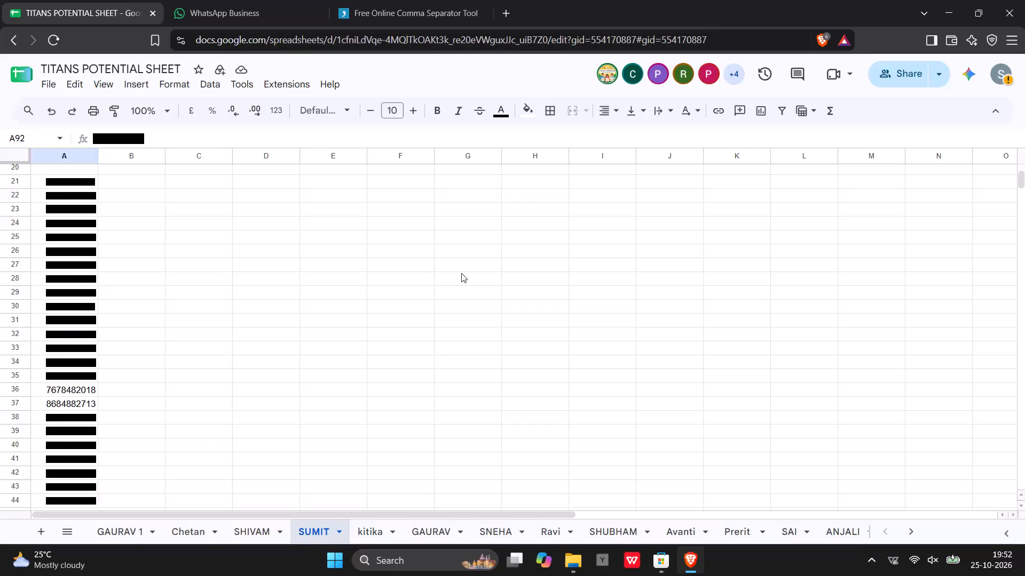
Search the SUMIT sheet for the copied phone number, replacing its last two digits with 95.
key("ctrl+f")
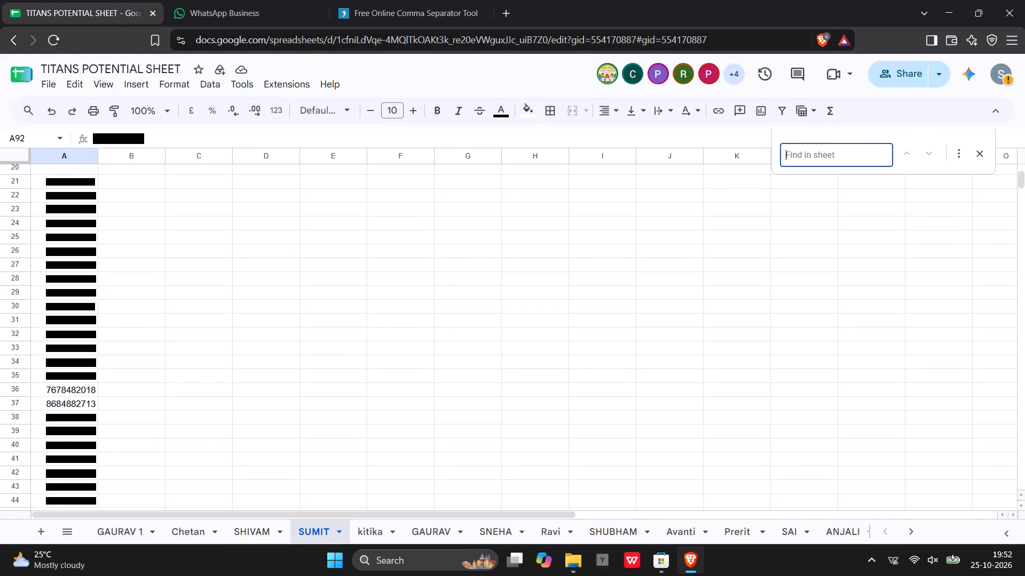
right_click(805, 155)
left_click(845, 337)
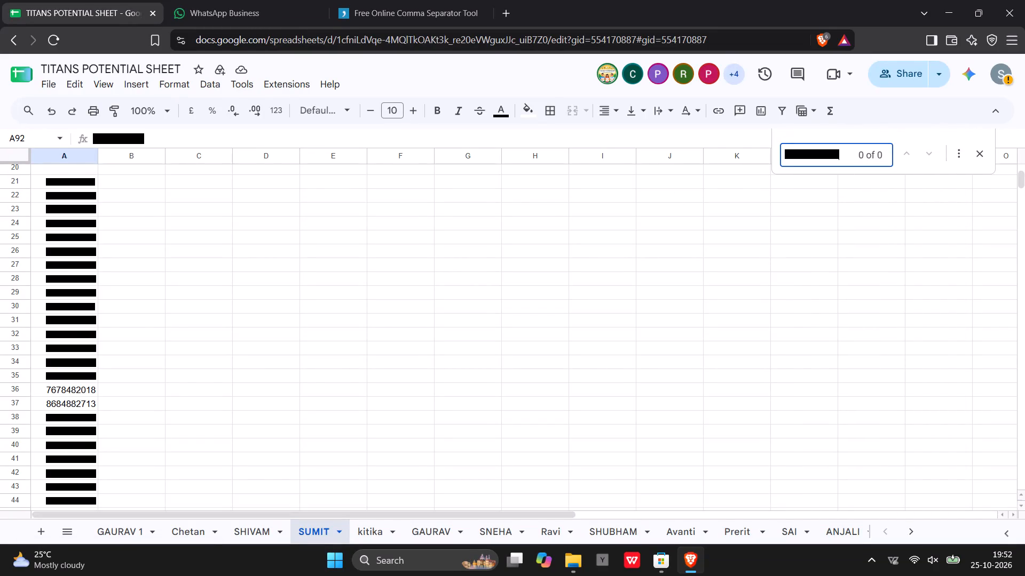
key("BackSpace")
key("BackSpace")
type("95")
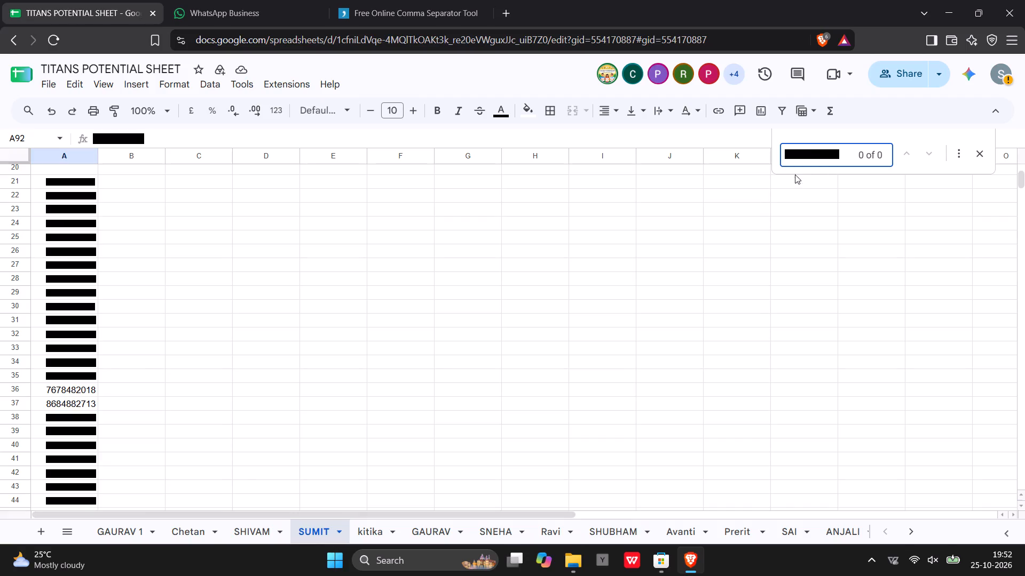
left_click(832, 154)
Search the SUMIT sheet for a five-digit partial phone number, look through its rows, and clear the search.
left_click_drag(839, 151, 666, 177)
key("BackSpace")
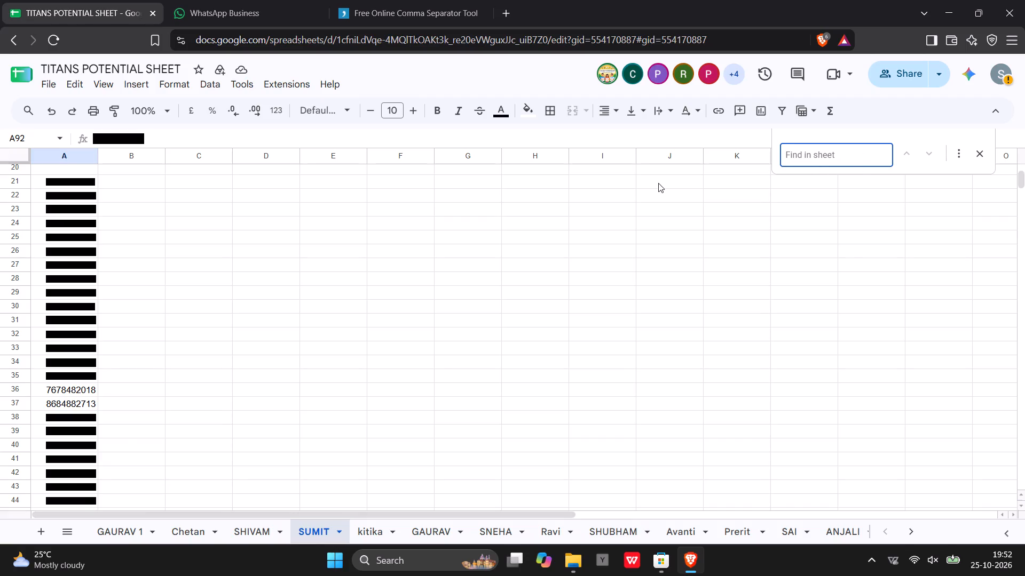
key("8")
type("70")
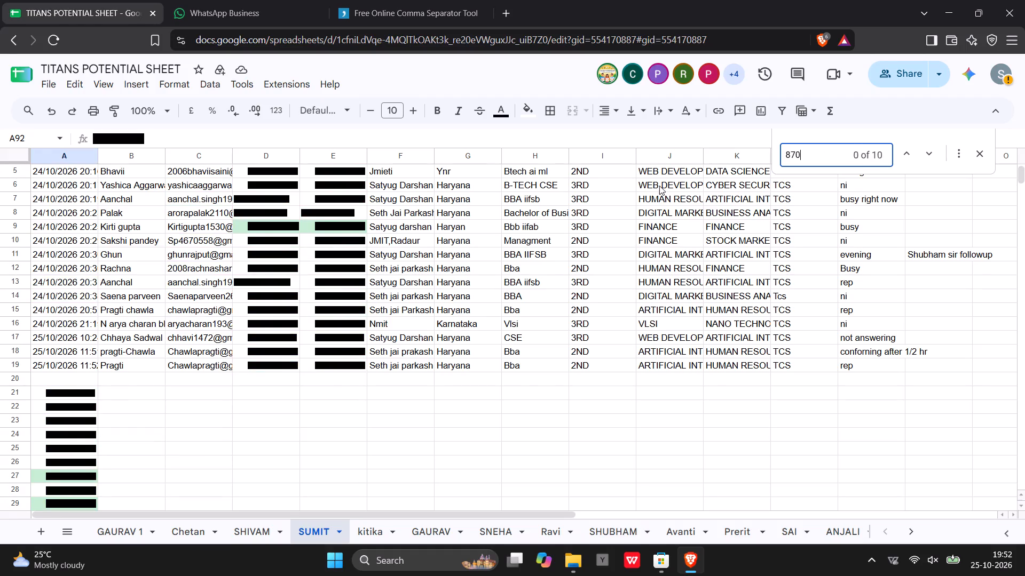
type("80")
scroll(552, 186, "down", 6)
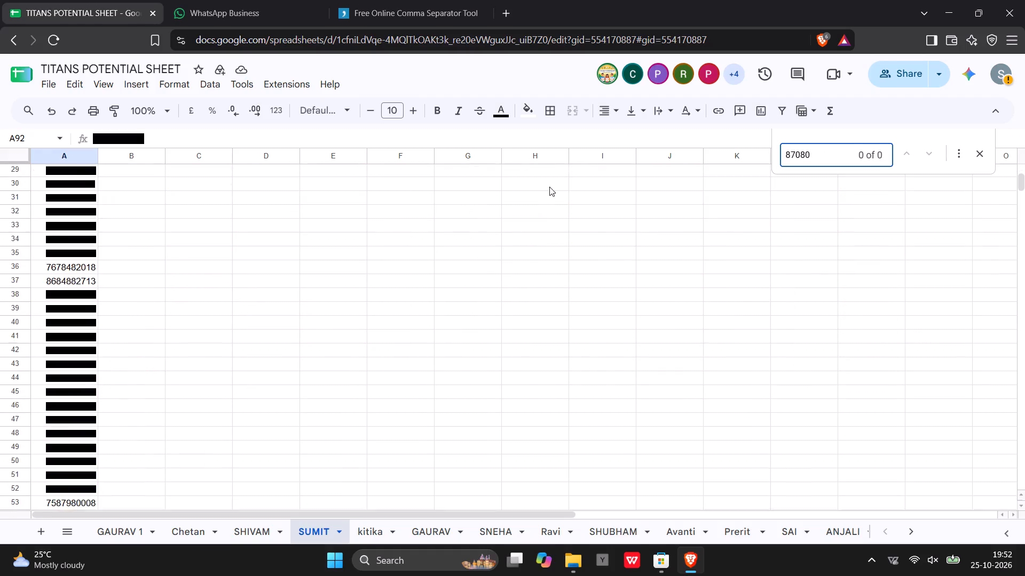
scroll(543, 191, "down", 7)
scroll(533, 224, "up", 20)
scroll(533, 224, "up", 4)
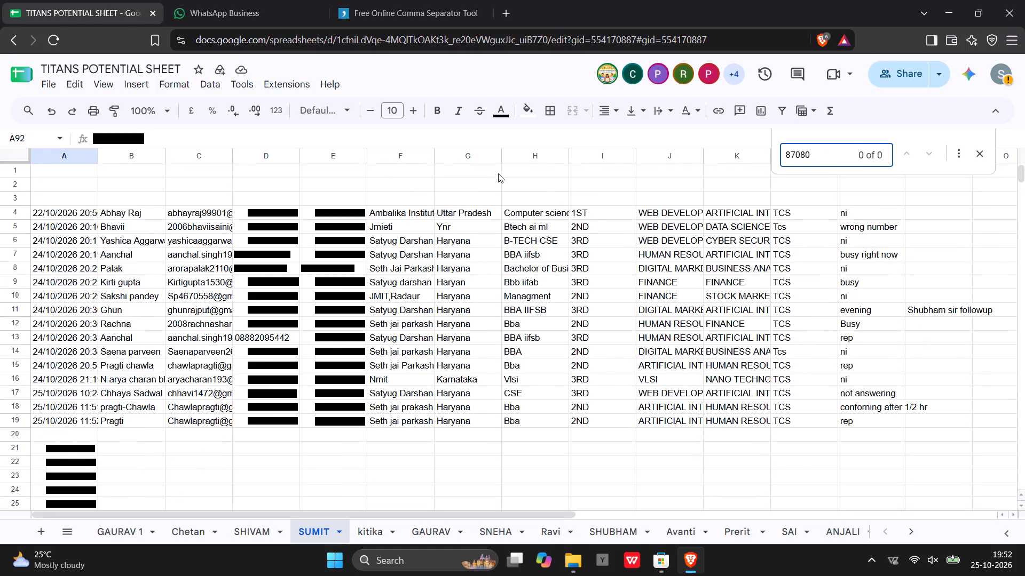
scroll(508, 159, "down", 20)
scroll(508, 159, "down", 20)
scroll(508, 159, "down", 8)
scroll(507, 242, "up", 3)
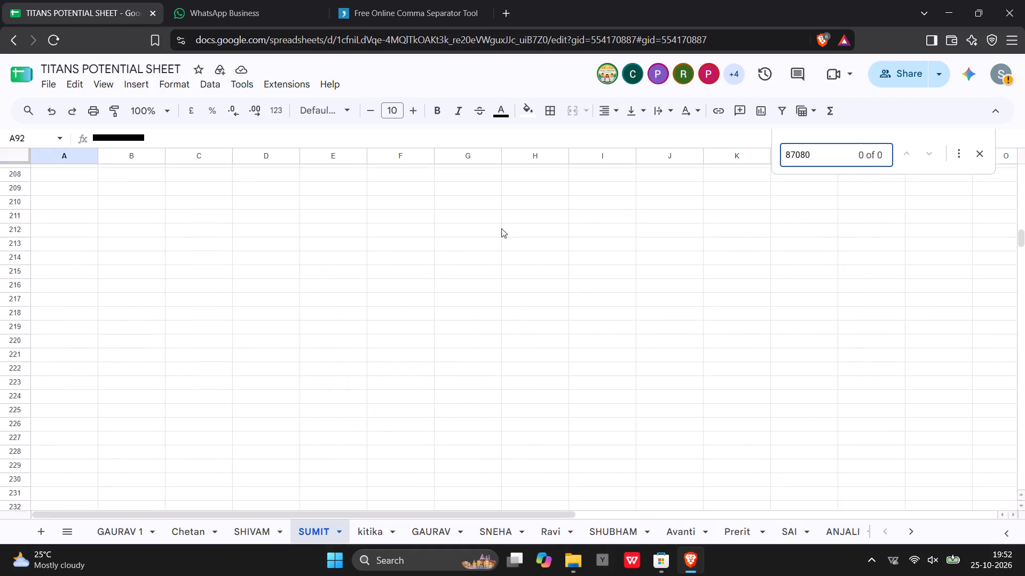
scroll(501, 228, "up", 20)
scroll(501, 228, "up", 14)
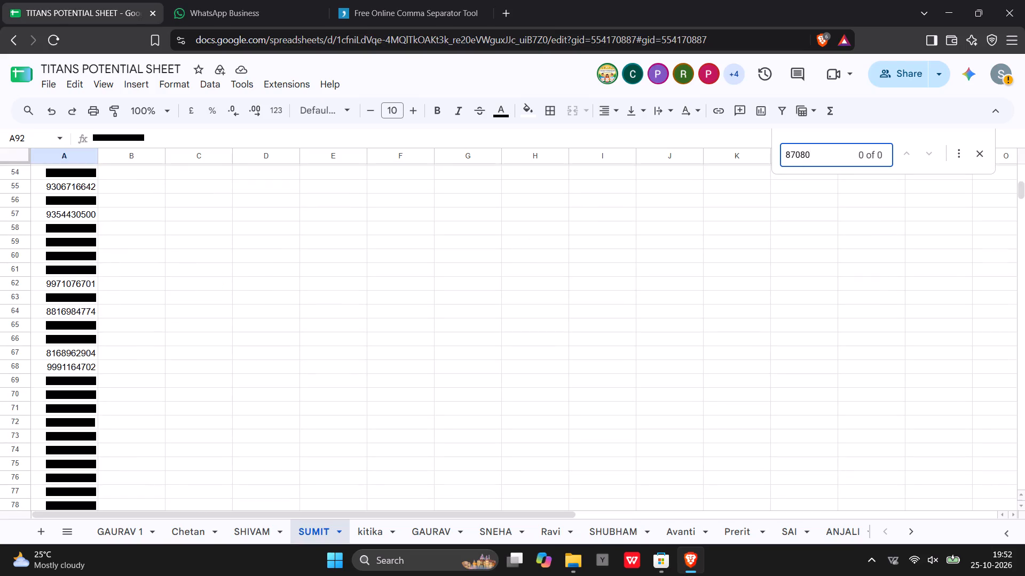
left_click_drag(823, 150, 683, 166)
key("BackSpace")
Look through the SUMIT sheet's contact records and select the column D phone number in row 11.
left_click(65, 4)
scroll(205, 233, "down", 10)
scroll(206, 234, "up", 2)
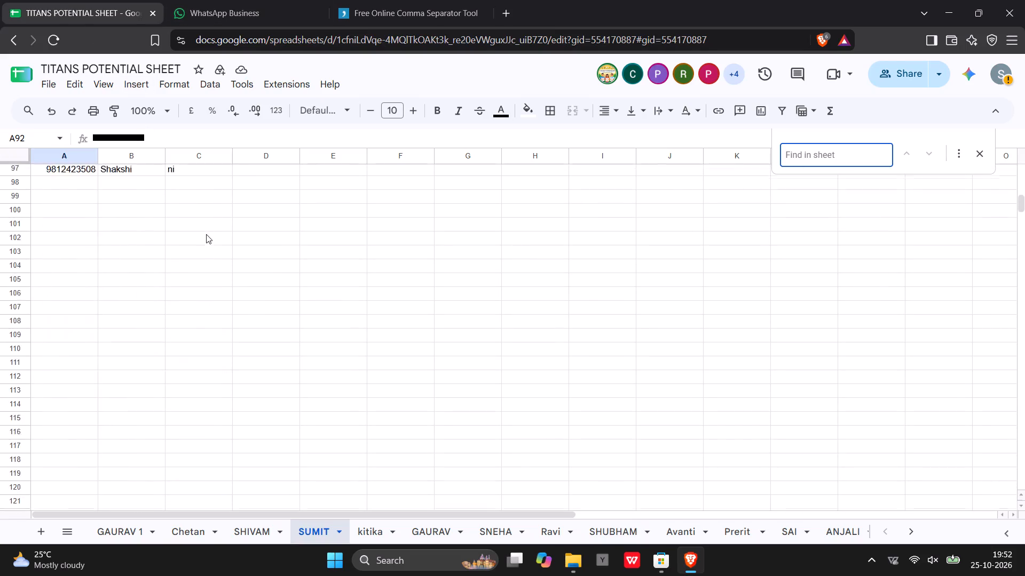
scroll(206, 234, "up", 20)
scroll(206, 234, "up", 13)
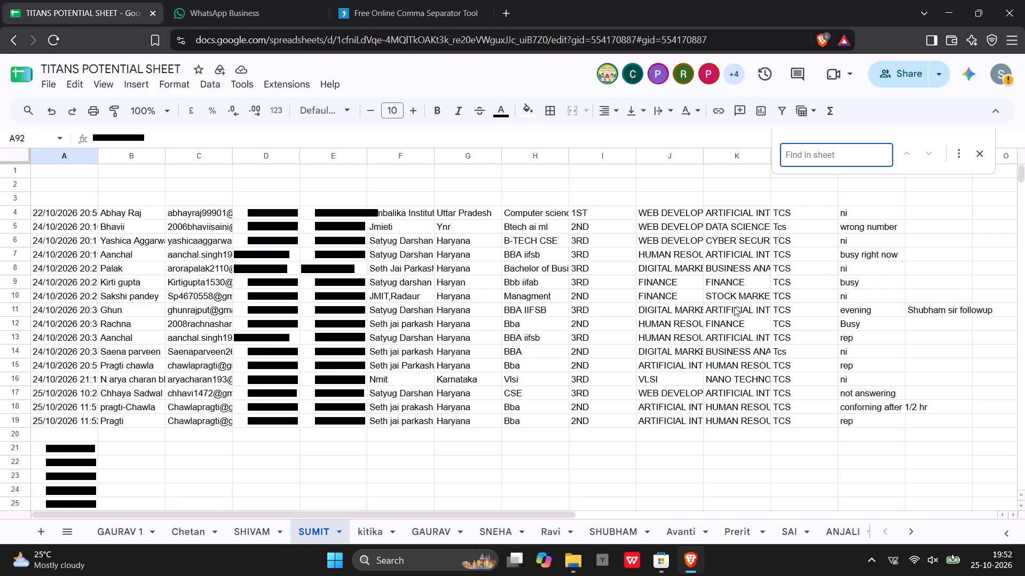
right_click(264, 308)
left_click(251, 308)
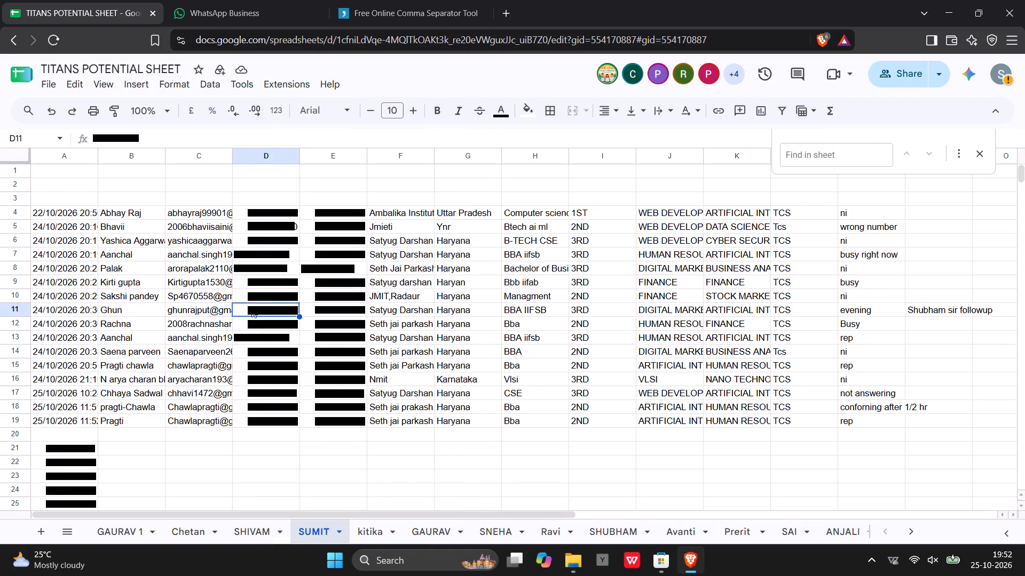
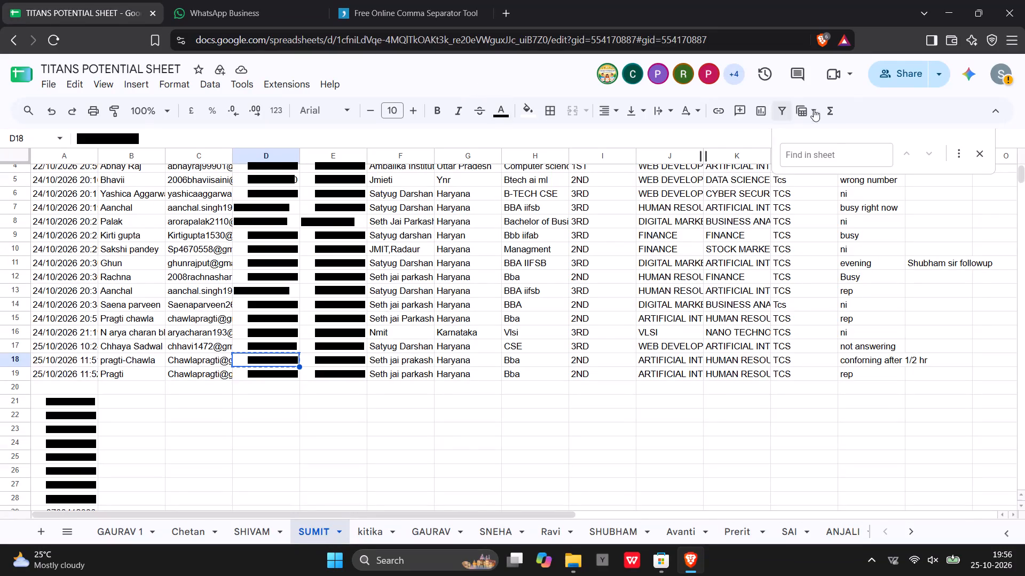
Look through the SUMIT sheet's column A phone numbers and call statuses down to row 97, and back through the contact records.
scroll(571, 252, "down", 6)
scroll(566, 265, "up", 8)
scroll(567, 266, "down", 9)
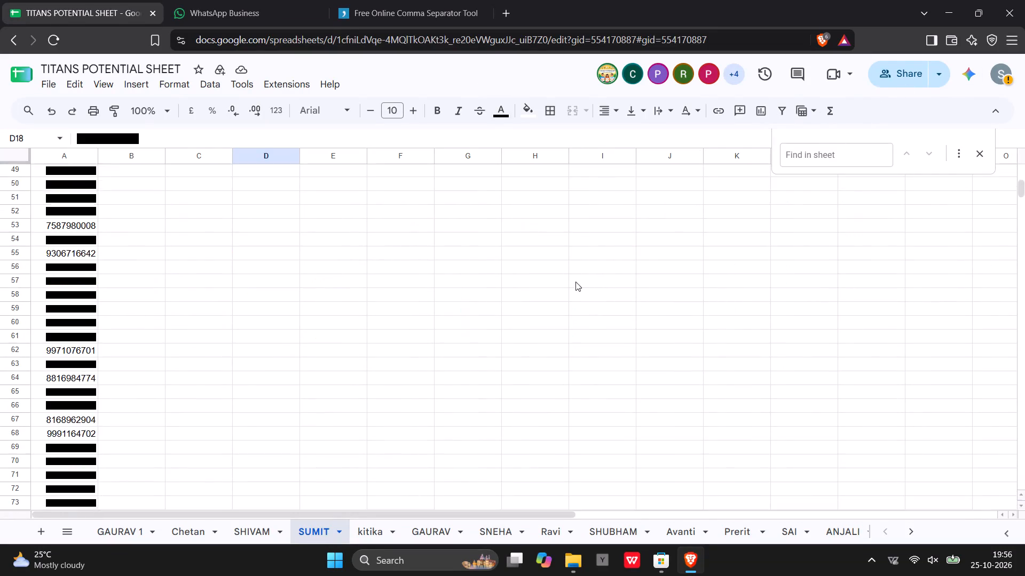
scroll(575, 282, "down", 10)
scroll(595, 282, "up", 15)
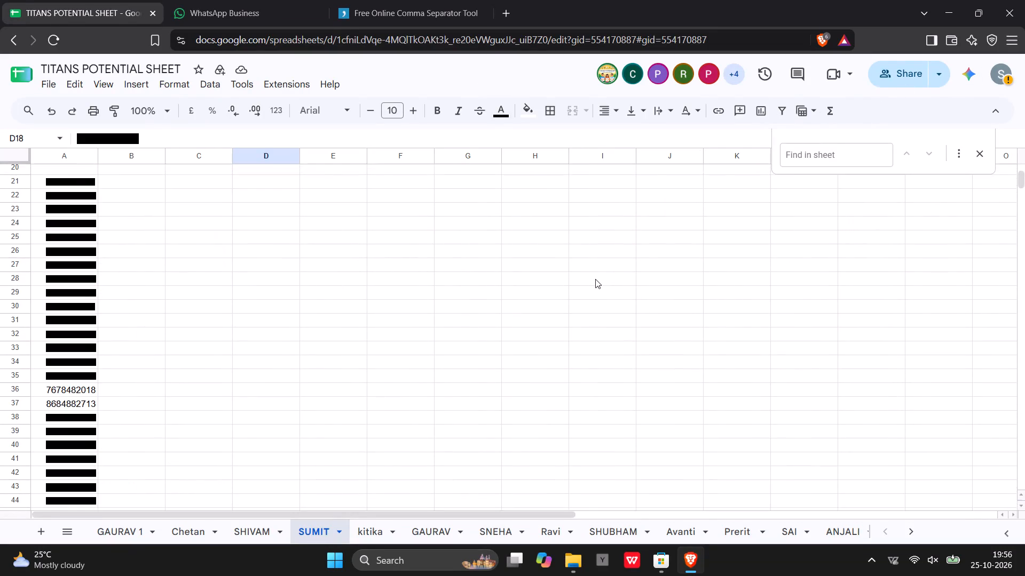
scroll(595, 279, "up", 2)
scroll(595, 279, "down", 14)
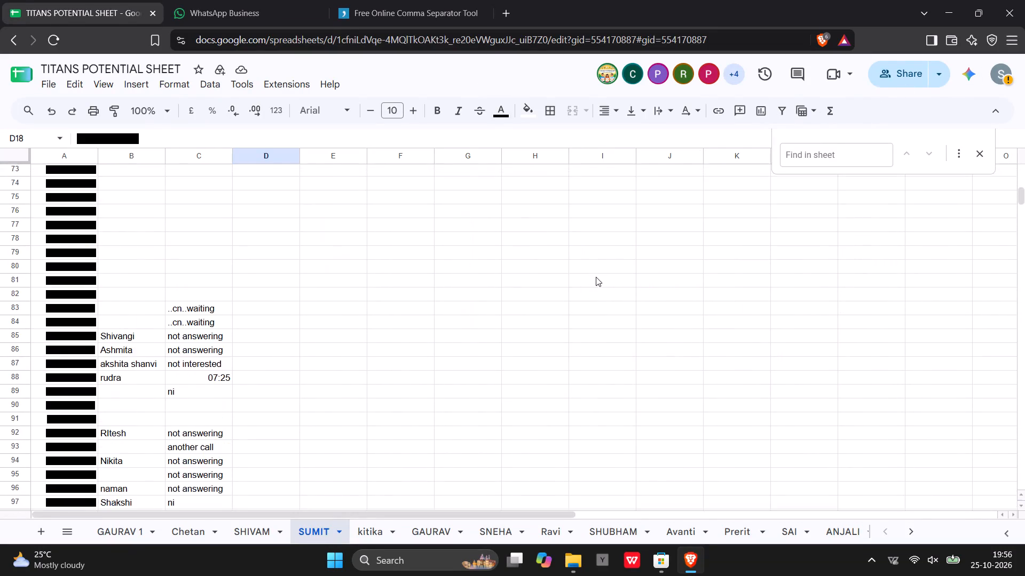
scroll(596, 276, "down", 7)
scroll(597, 271, "up", 2)
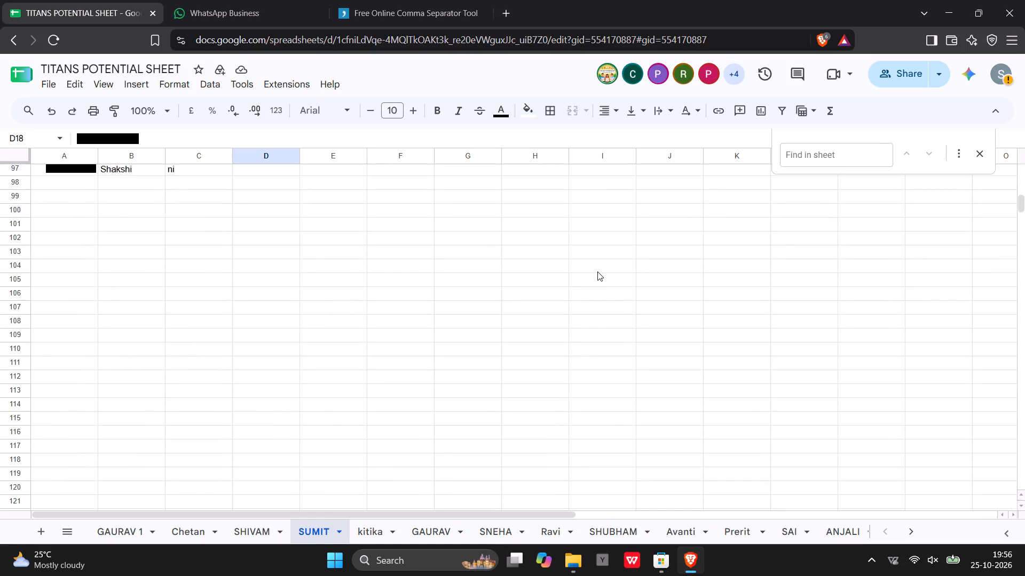
scroll(597, 271, "up", 20)
scroll(597, 271, "up", 1)
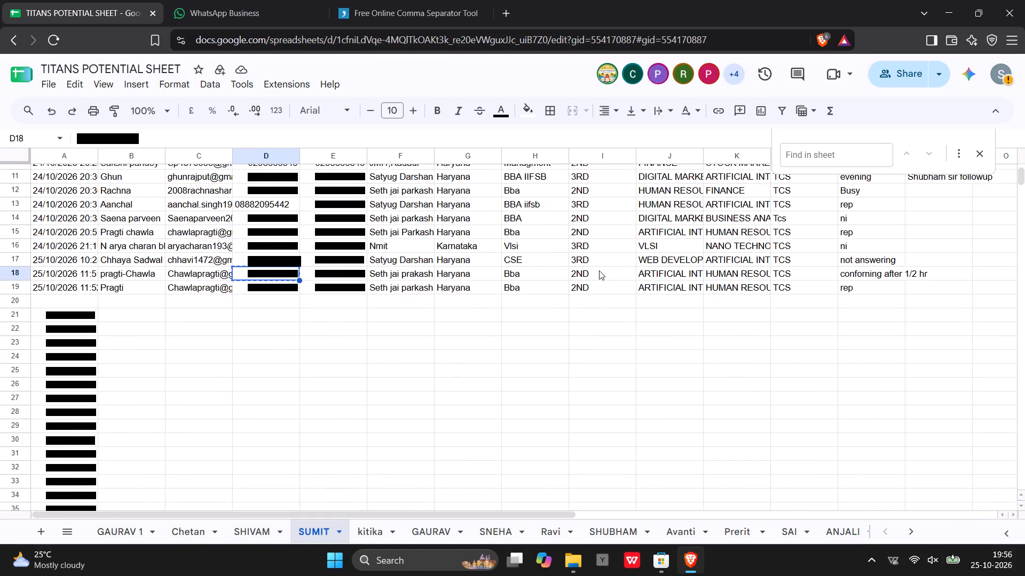
scroll(599, 270, "down", 6)
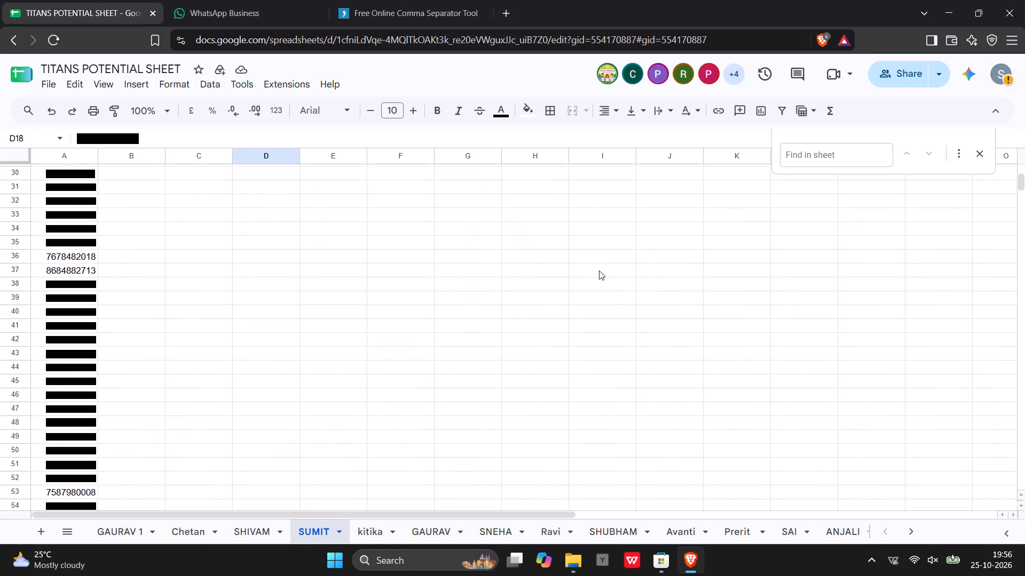
scroll(599, 270, "down", 8)
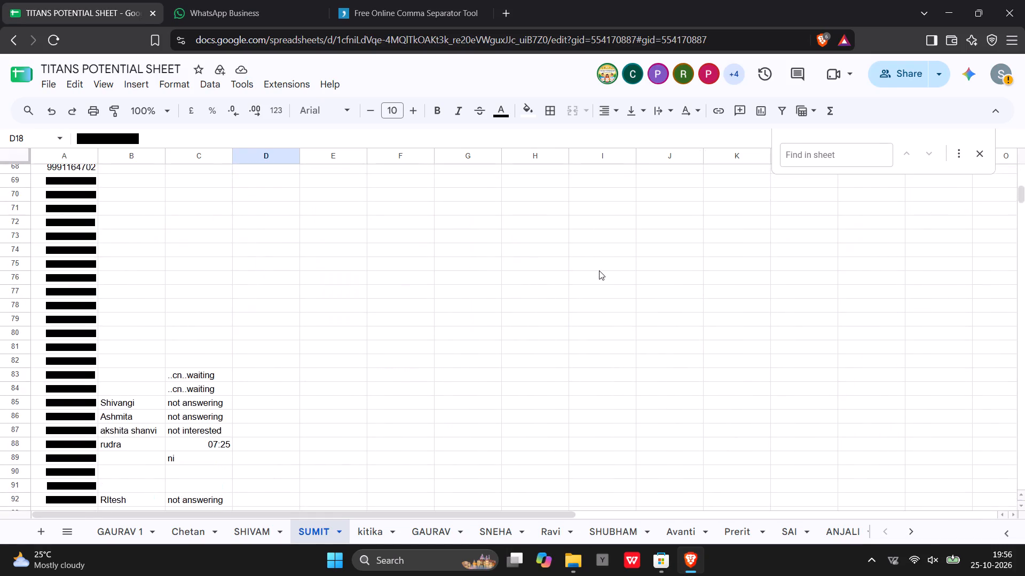
scroll(599, 270, "down", 1)
scroll(599, 270, "up", 14)
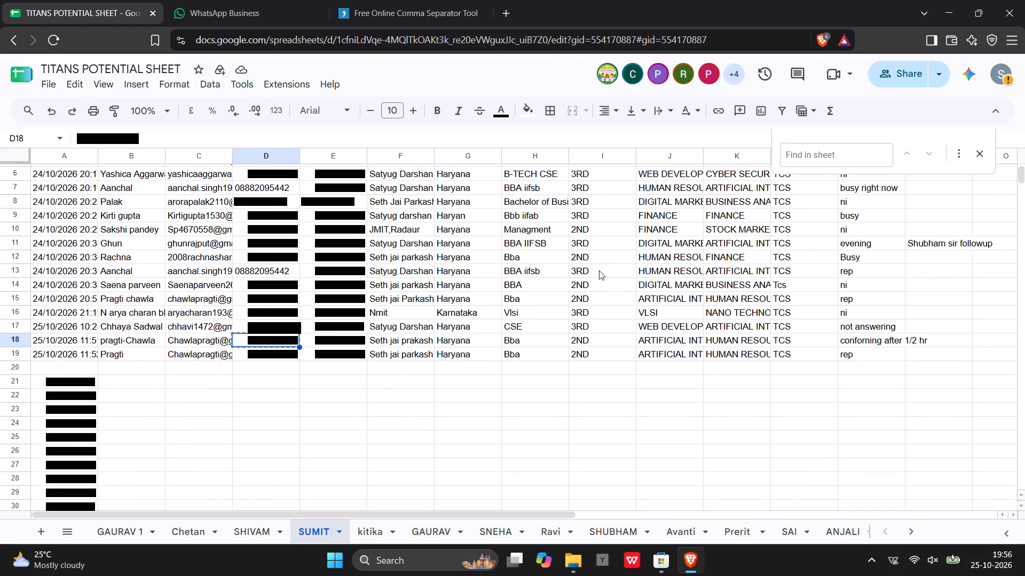
scroll(599, 270, "up", 4)
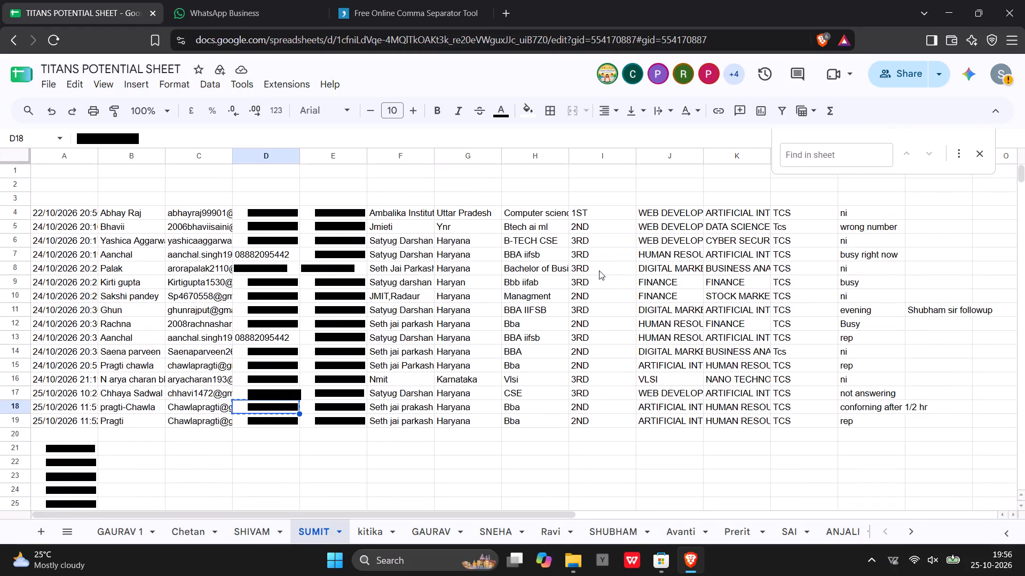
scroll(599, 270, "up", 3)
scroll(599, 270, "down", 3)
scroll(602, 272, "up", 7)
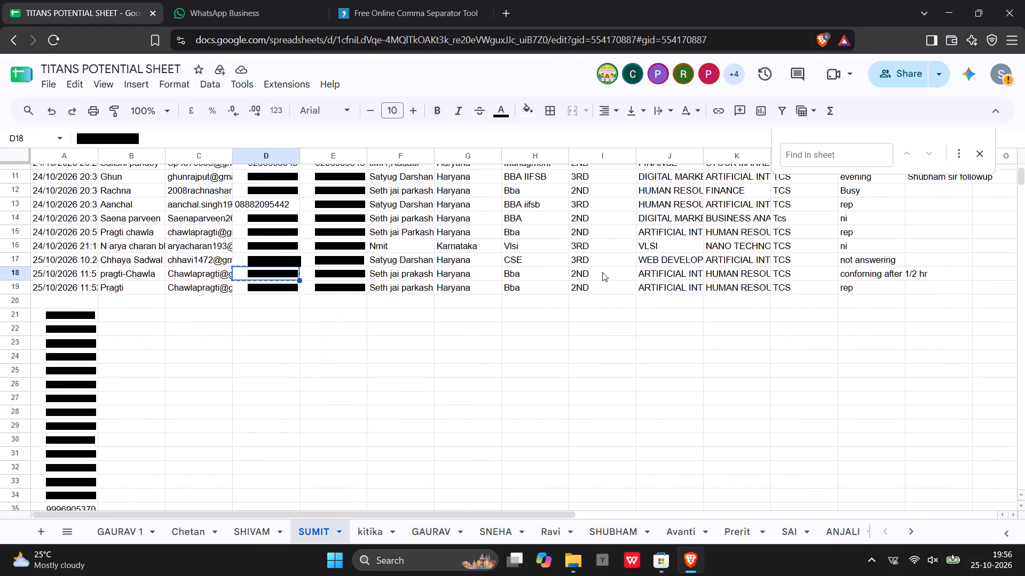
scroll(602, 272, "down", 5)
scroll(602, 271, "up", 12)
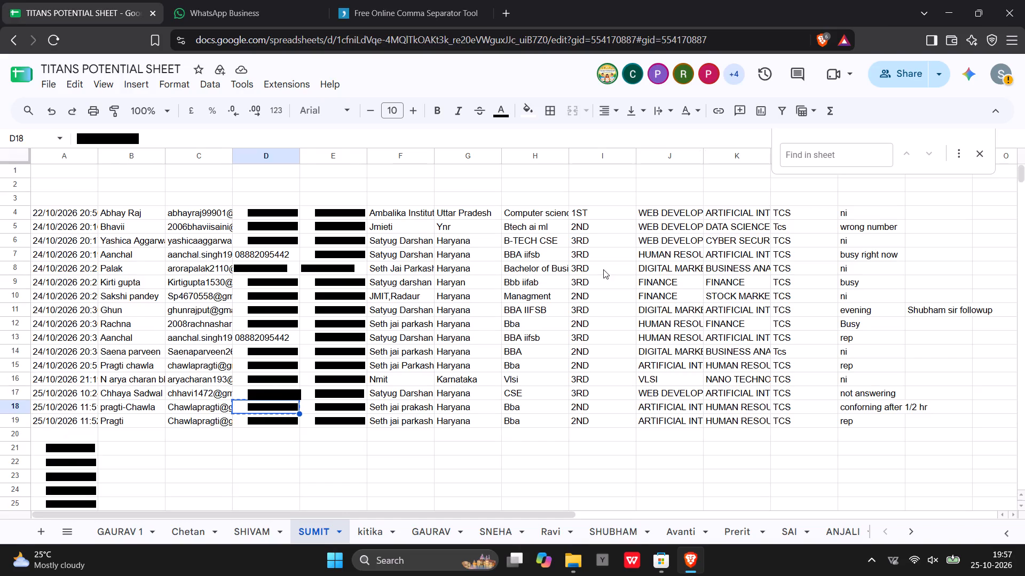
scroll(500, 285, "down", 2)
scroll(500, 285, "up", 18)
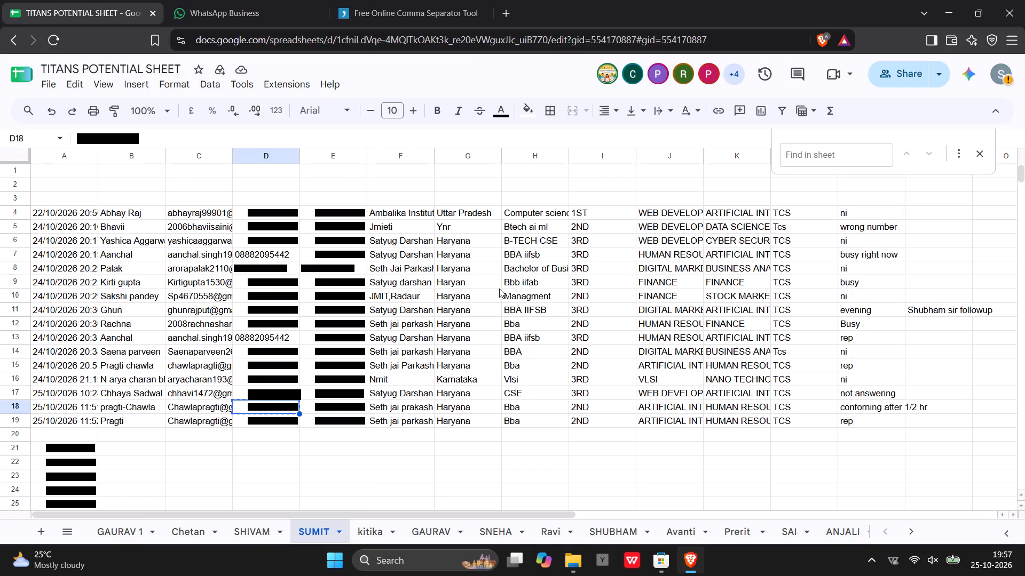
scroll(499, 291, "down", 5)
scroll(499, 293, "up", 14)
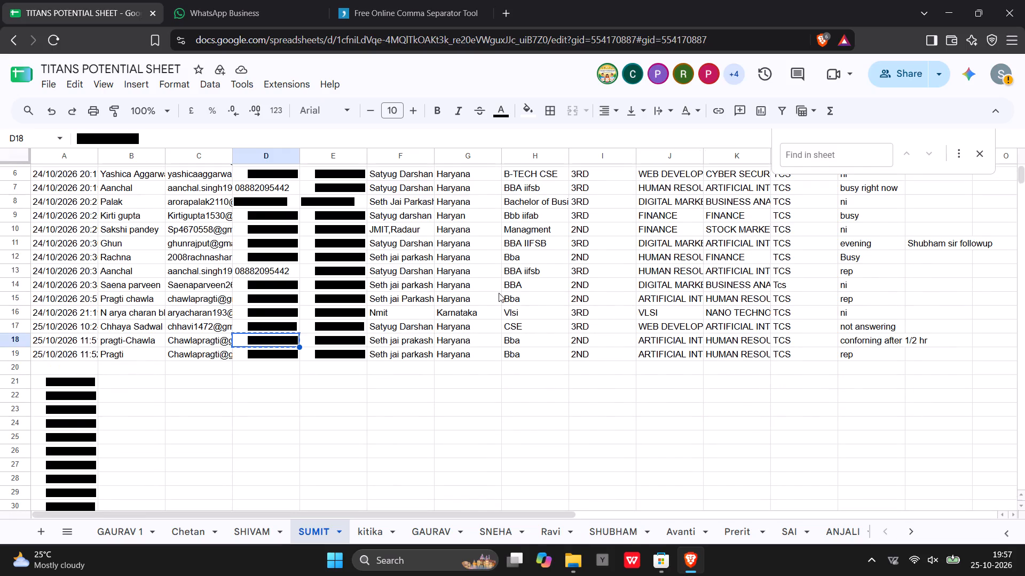